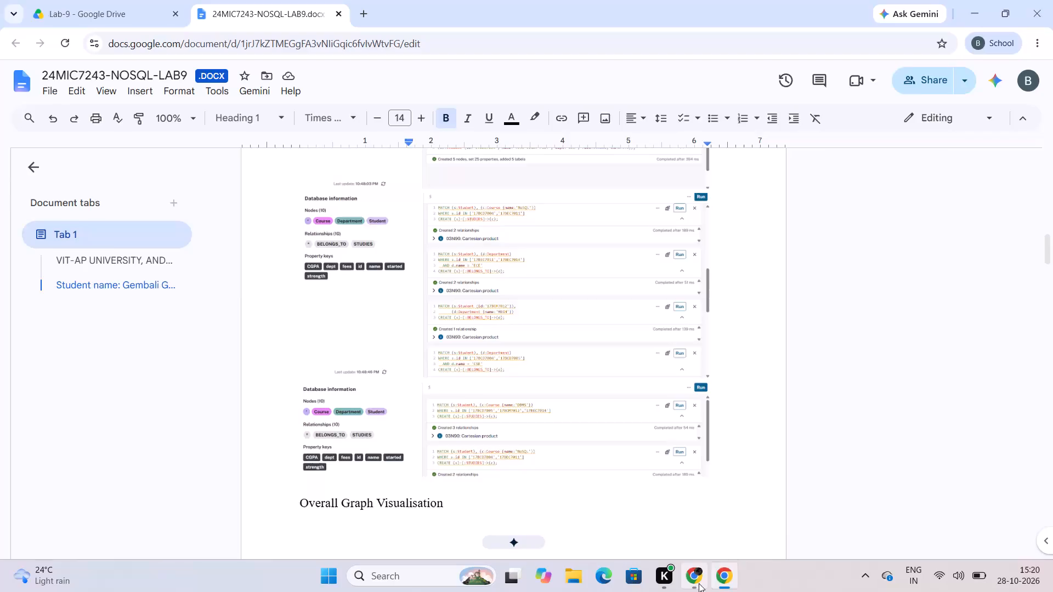
Switch to the Neo4j Aura query window and review the query stream down to the multi-line CREATE query.
left_click(699, 583)
scroll(724, 410, "down", 2)
scroll(724, 409, "up", 5)
scroll(724, 409, "down", 3)
scroll(723, 408, "down", 20)
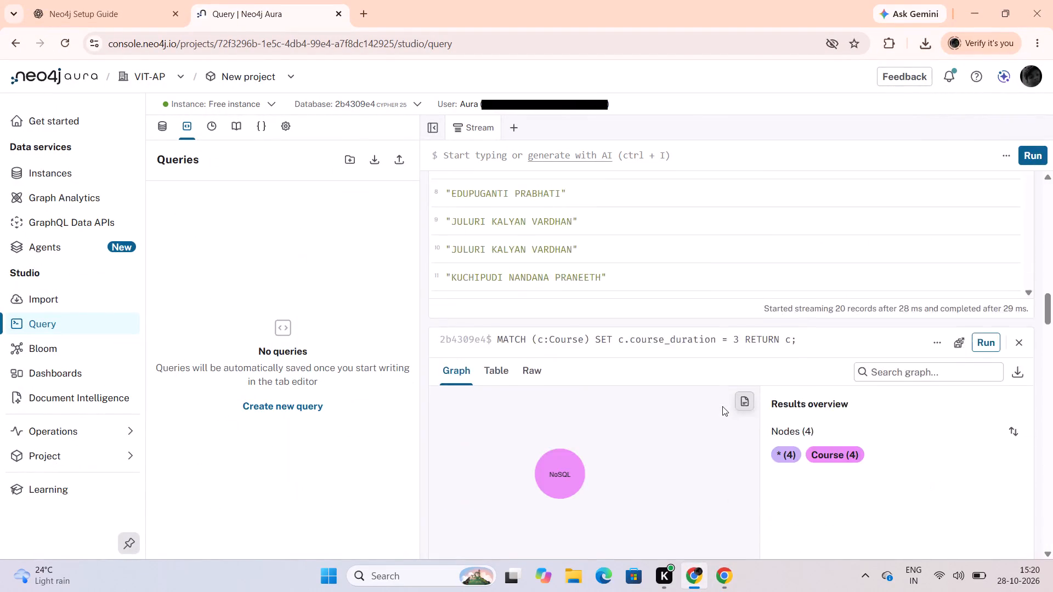
scroll(722, 406, "down", 8)
scroll(722, 406, "down", 14)
scroll(722, 406, "down", 11)
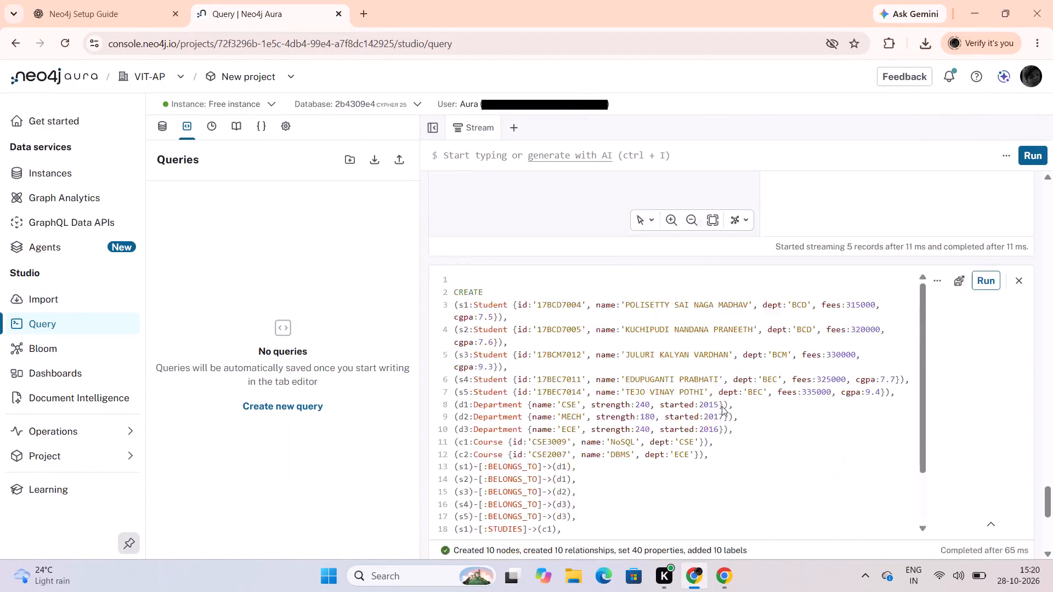
scroll(722, 406, "down", 6)
scroll(722, 406, "up", 7)
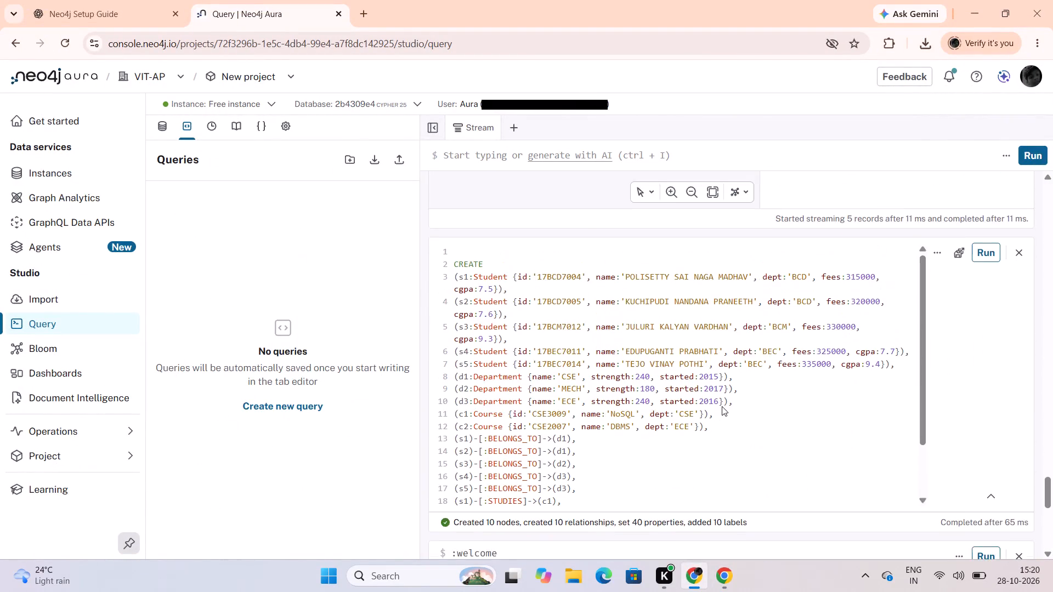
scroll(722, 406, "up", 1)
scroll(722, 406, "down", 2)
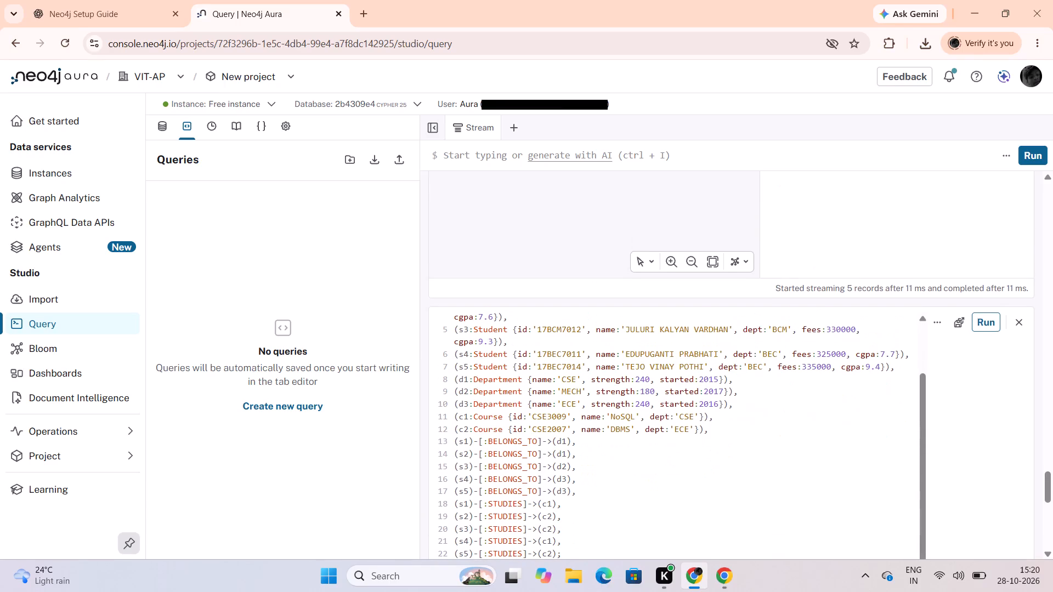
scroll(722, 406, "down", 3)
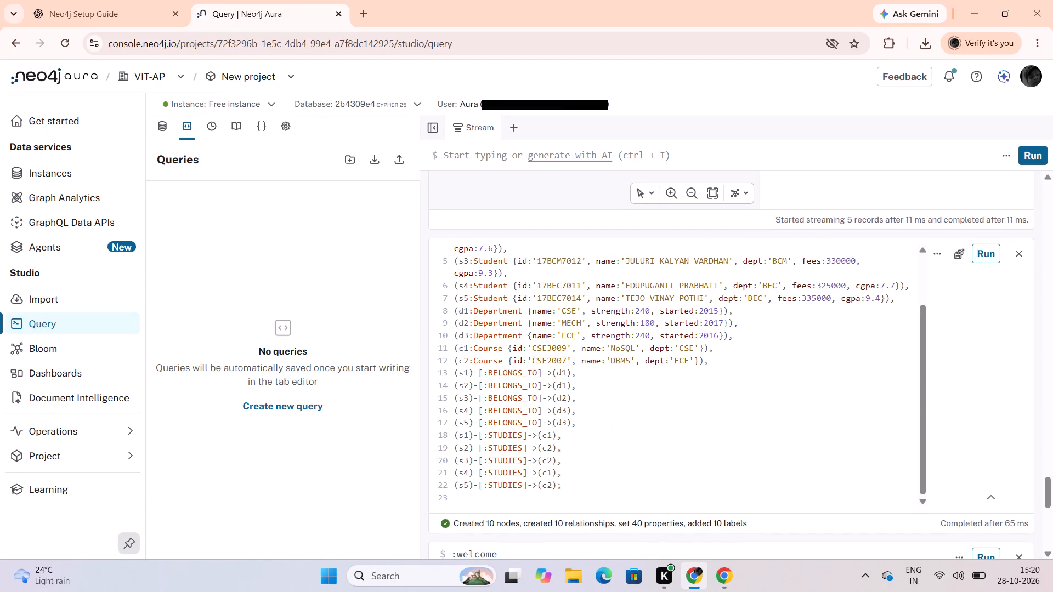
scroll(806, 377, "up", 3)
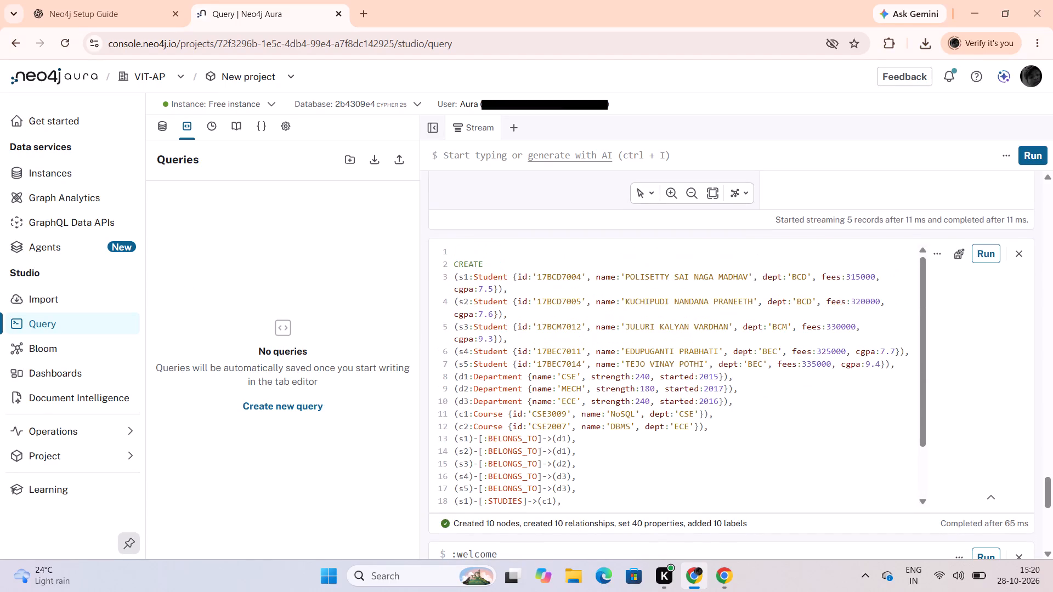
Take a rectangular screenshot of the Neo4j console area showing the end of the CREATE query, its completion line and the side navigation.
scroll(807, 377, "down", 3)
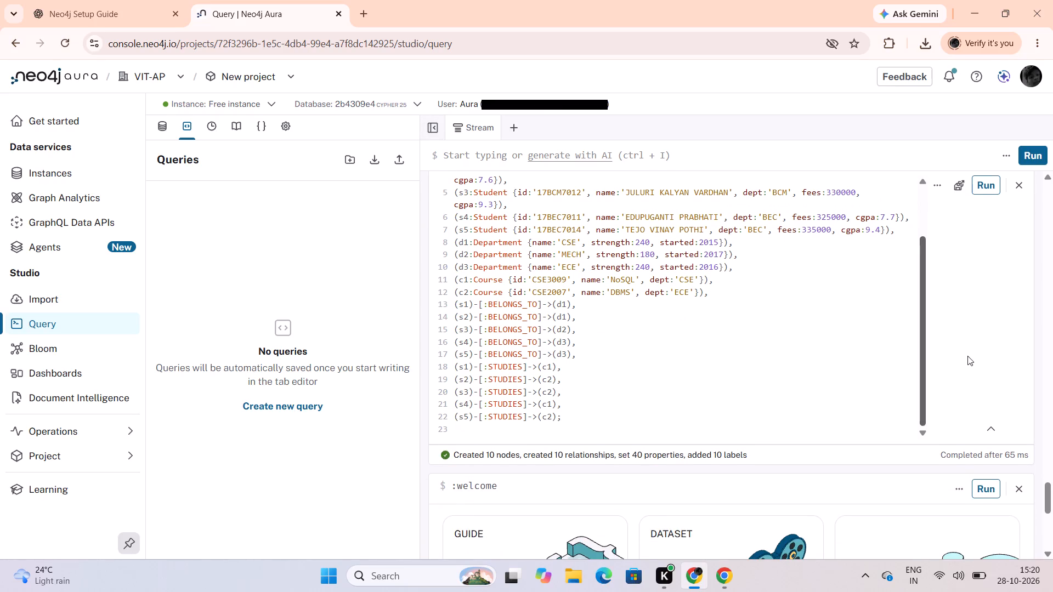
scroll(978, 349, "up", 1)
scroll(981, 348, "down", 1)
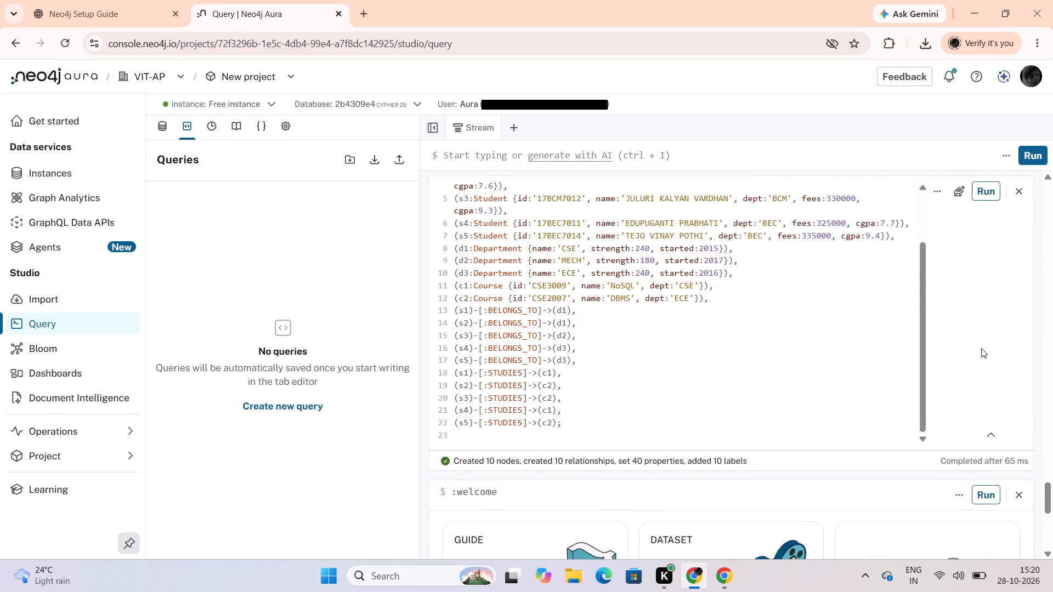
scroll(981, 348, "up", 1)
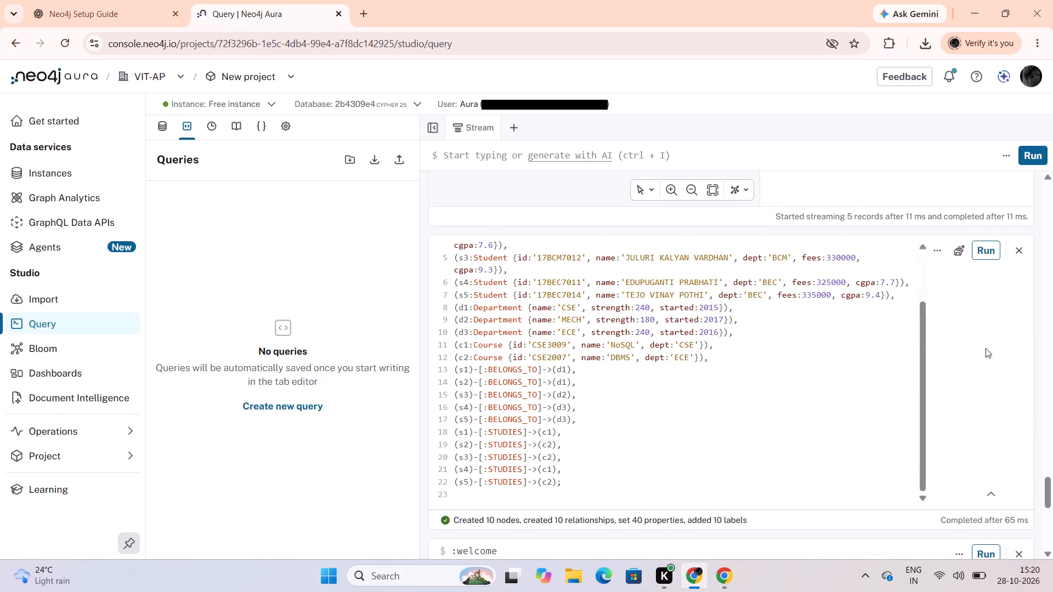
key("shift+super+s")
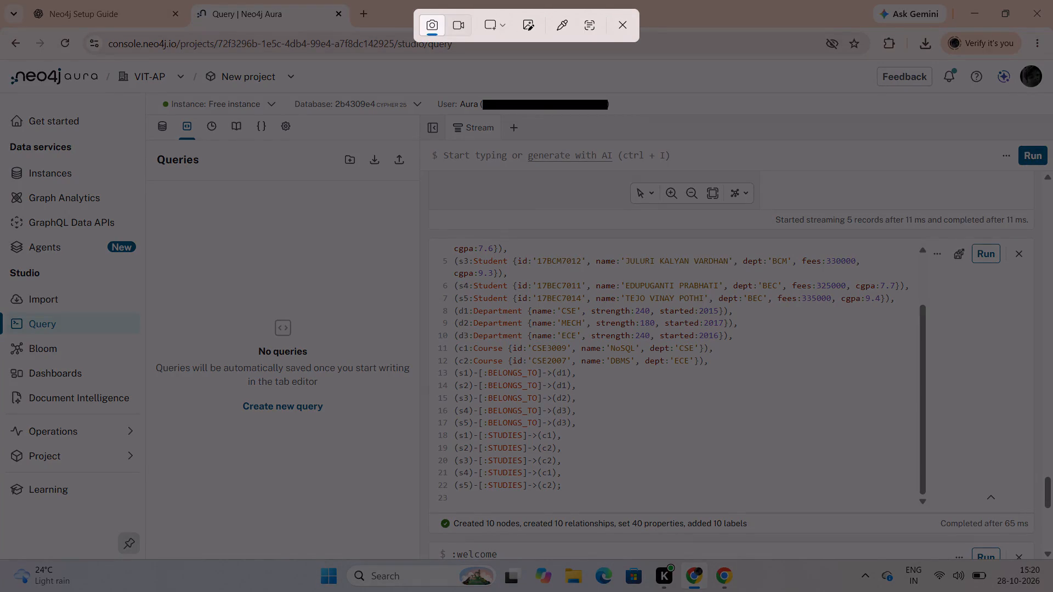
left_click_drag(10, 157, 14, 158)
left_click_drag(14, 158, 1052, 554)
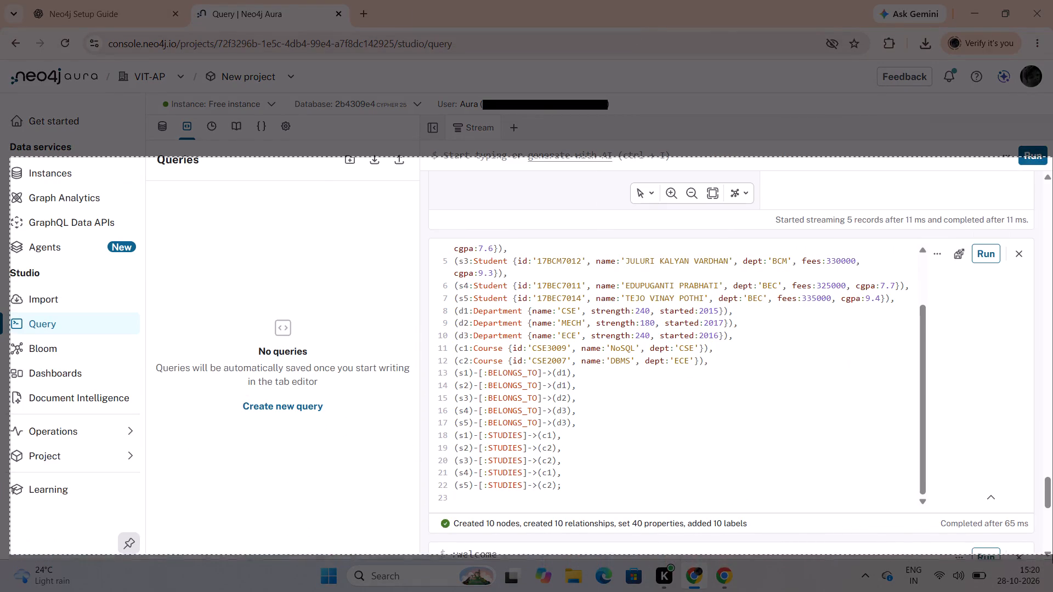
left_click_drag(1052, 554, 1052, 544)
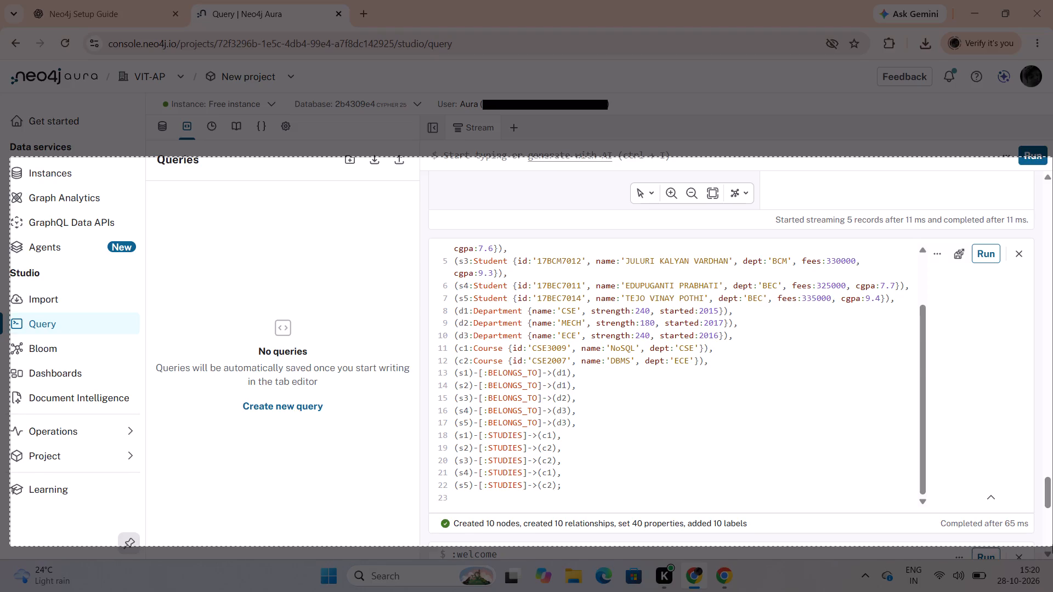
left_click_drag(1052, 544, 1052, 559)
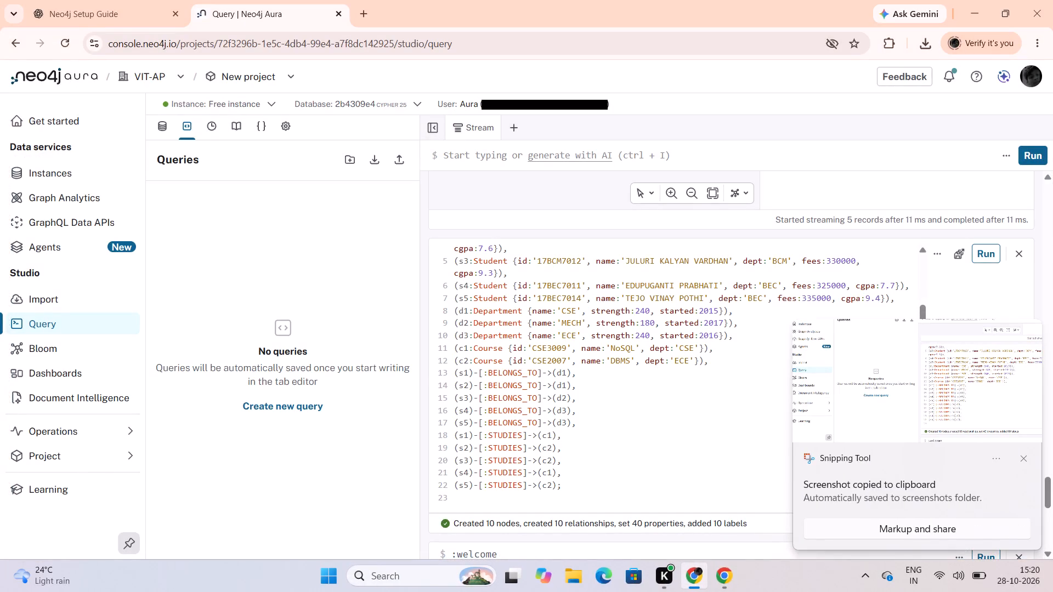
Enlarge and reposition the graph of MATCH (s:Student) RETURN s; so all Student nodes fit with their name labels.
scroll(729, 406, "up", 6)
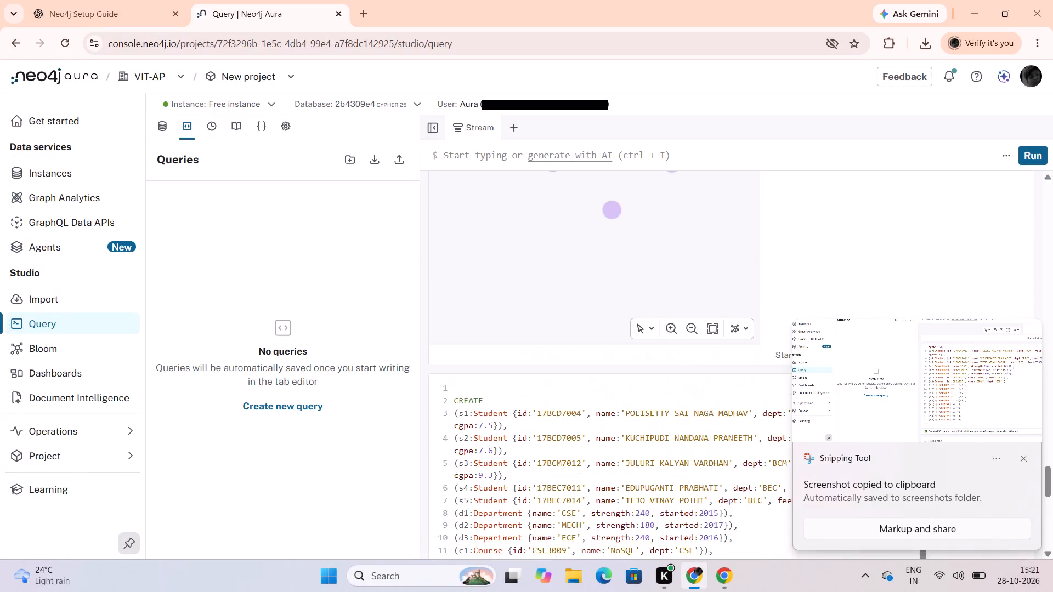
scroll(729, 406, "up", 3)
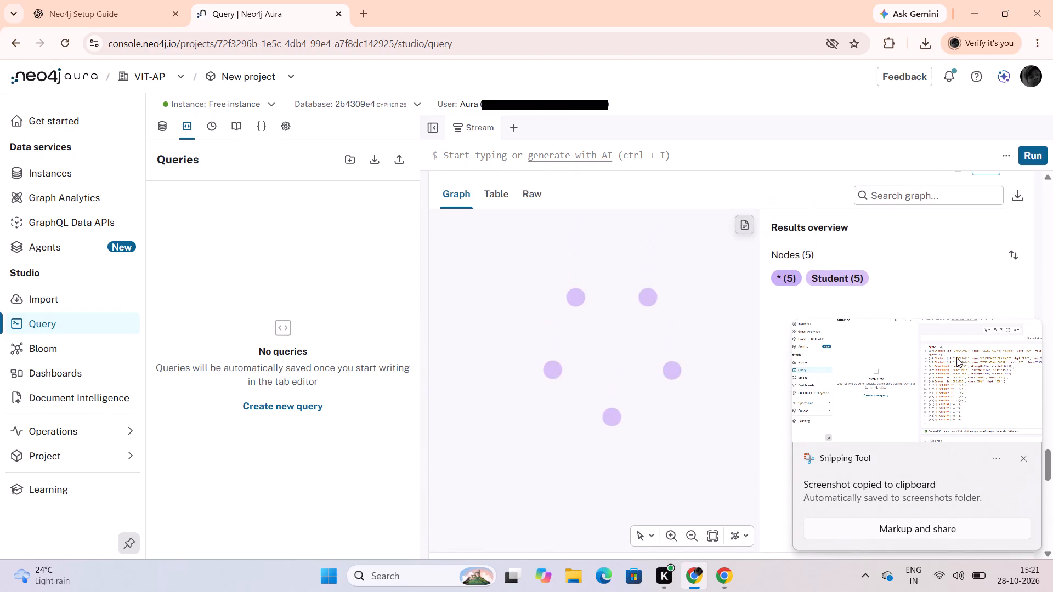
left_click(1028, 457)
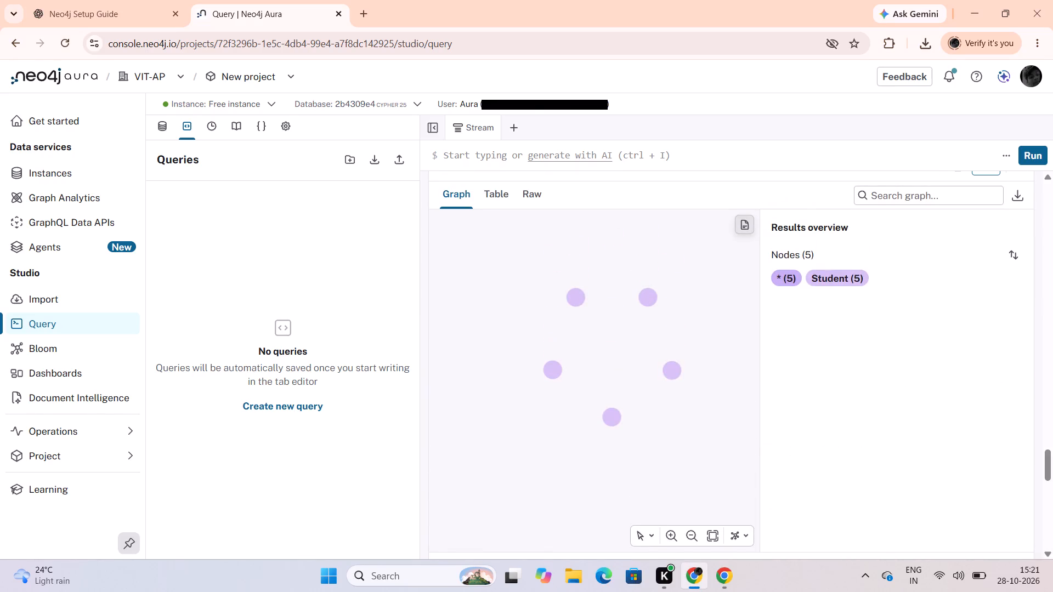
scroll(639, 418, "up", 2)
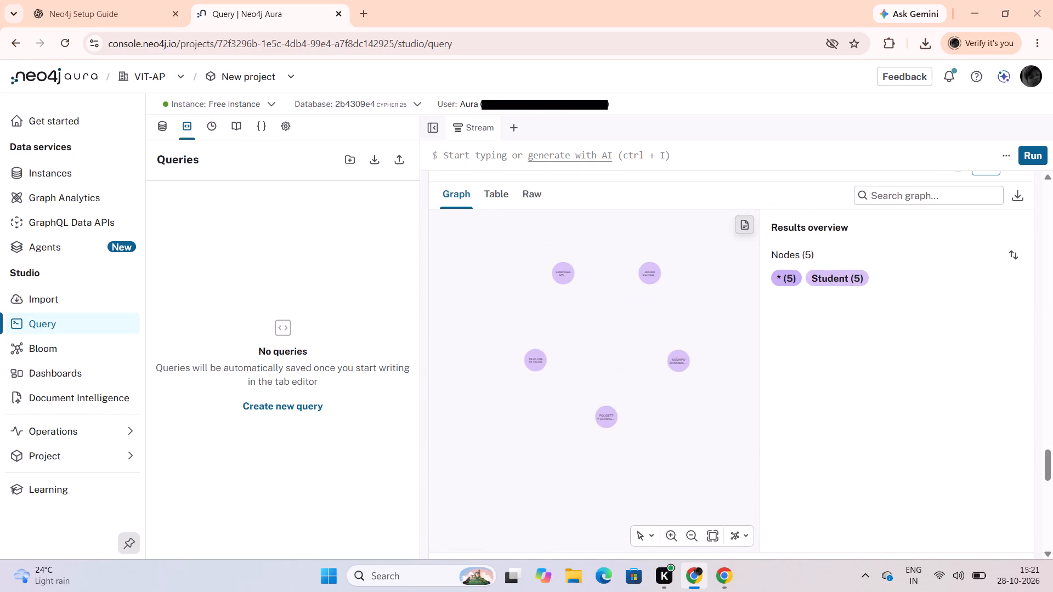
scroll(640, 418, "up", 2)
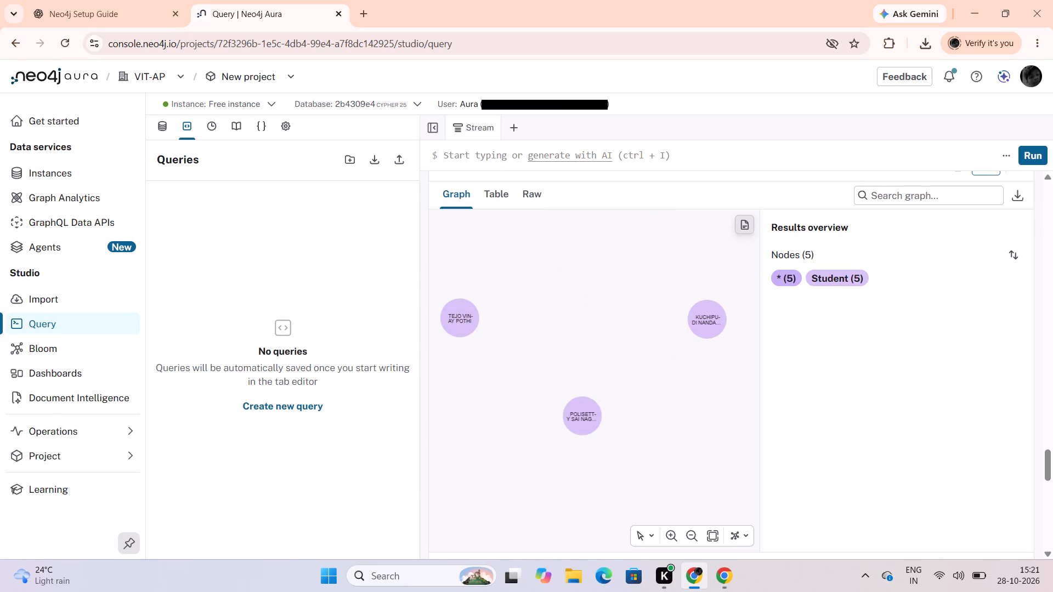
left_click_drag(645, 376, 664, 475)
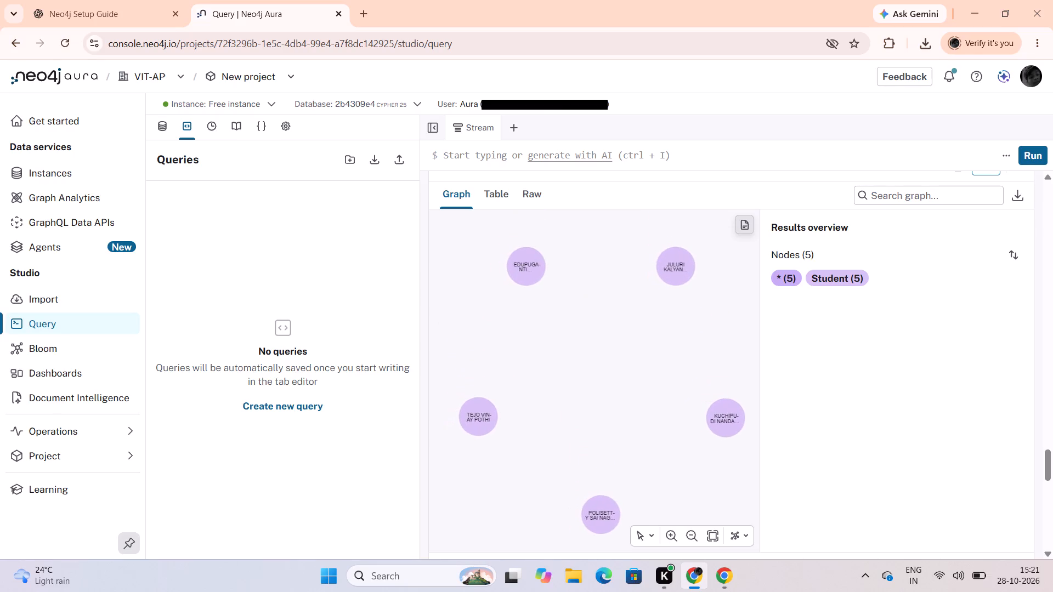
left_click_drag(664, 475, 664, 474)
scroll(863, 466, "up", 1)
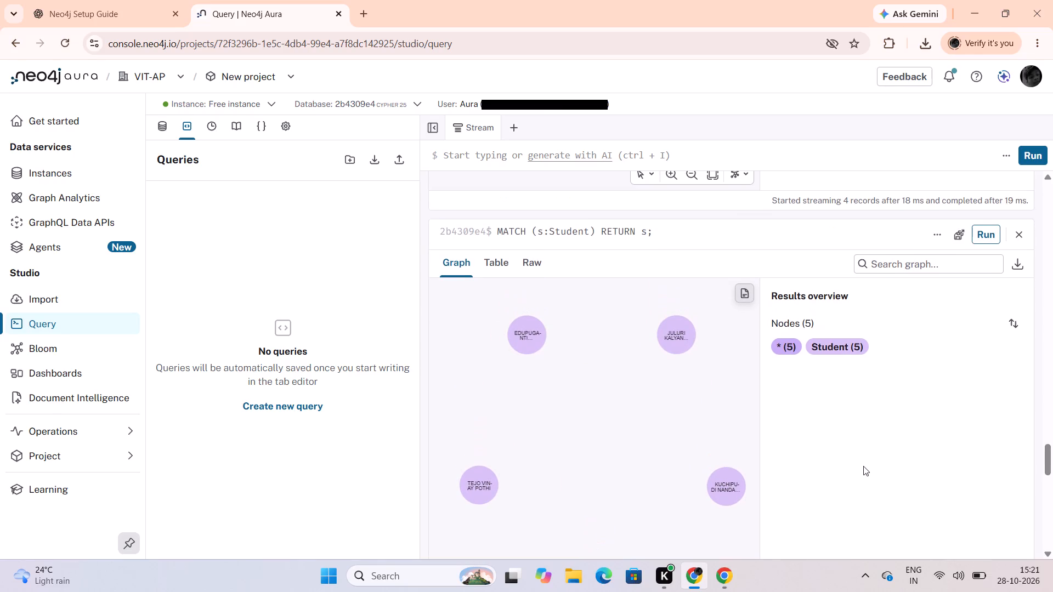
scroll(863, 465, "up", 1)
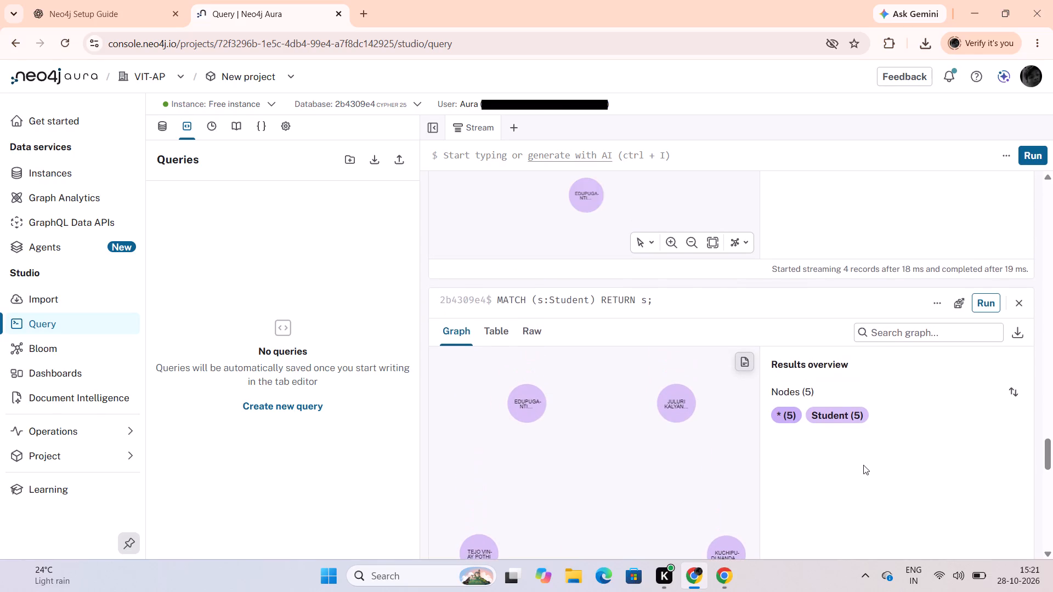
scroll(863, 465, "down", 2)
scroll(863, 465, "up", 1)
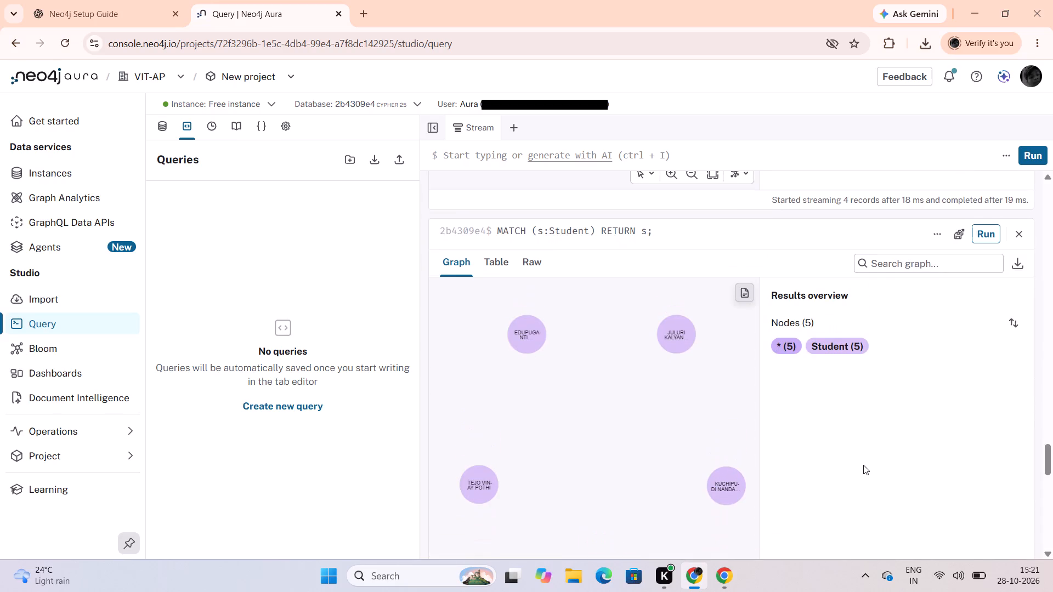
scroll(863, 465, "down", 1)
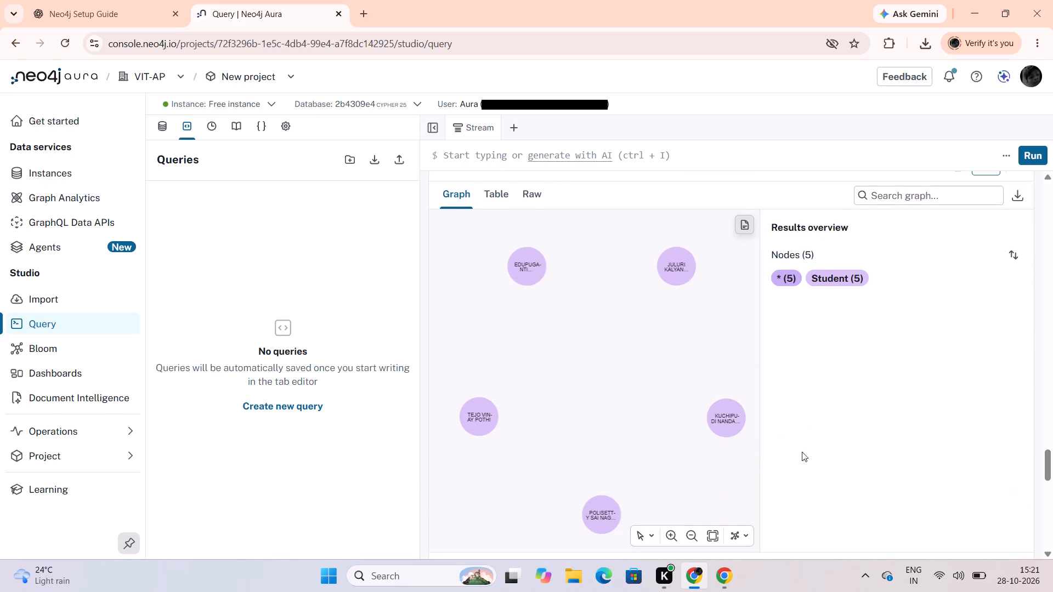
scroll(823, 452, "up", 1)
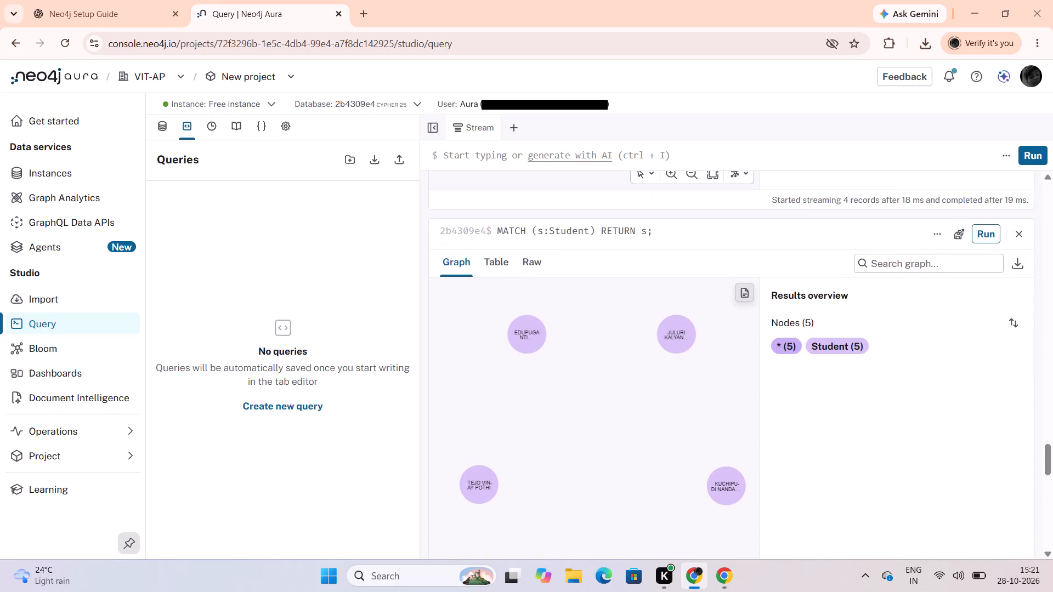
scroll(641, 423, "down", 1)
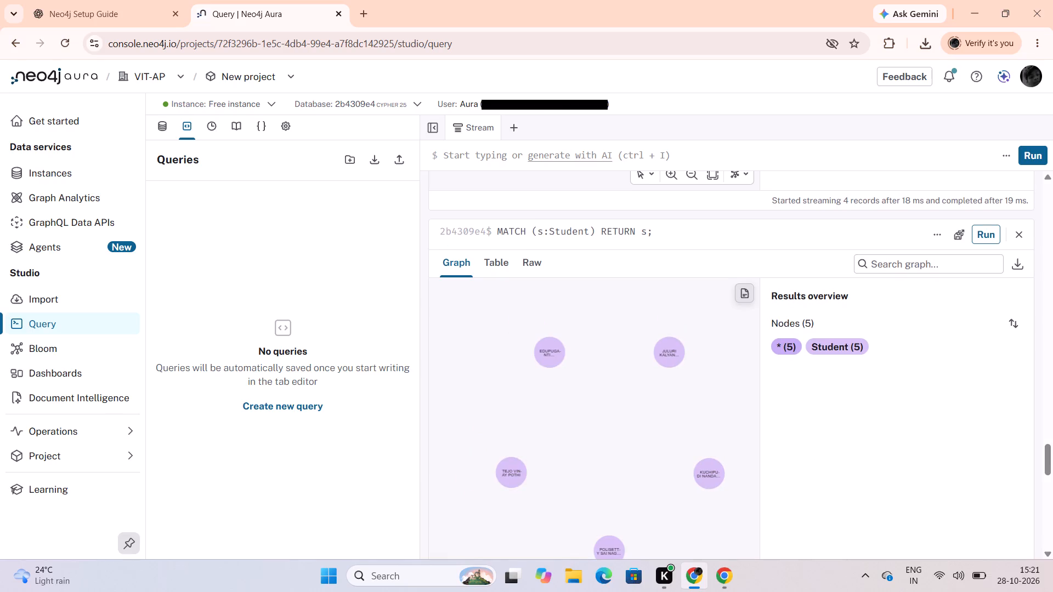
scroll(845, 441, "down", 1)
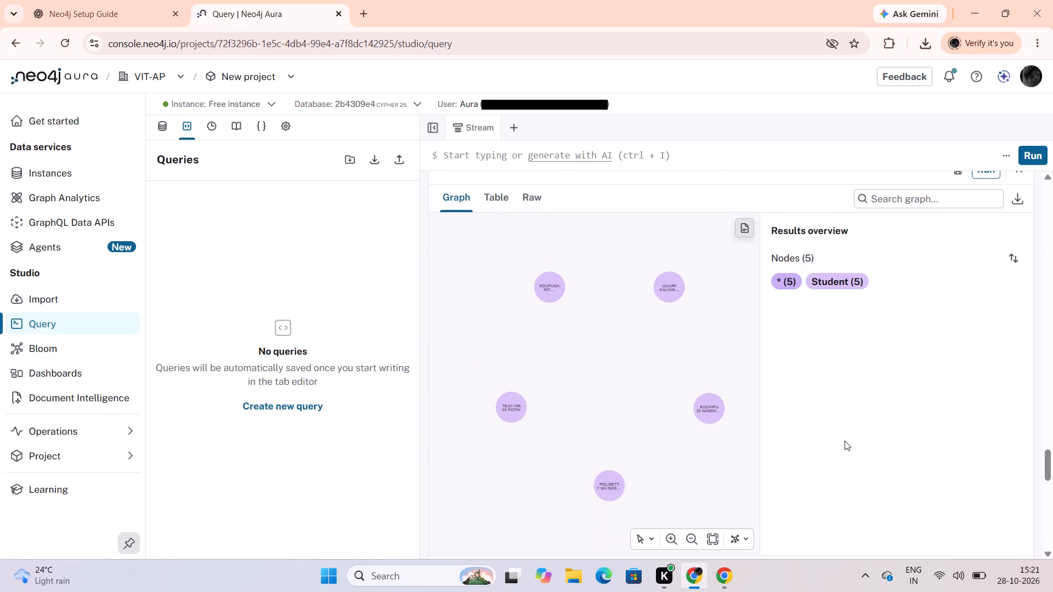
Take a rectangular screenshot of the MATCH (s:Student) RETURN s; query with its node graph and results overview, and dismiss the capture notification.
scroll(845, 441, "up", 1)
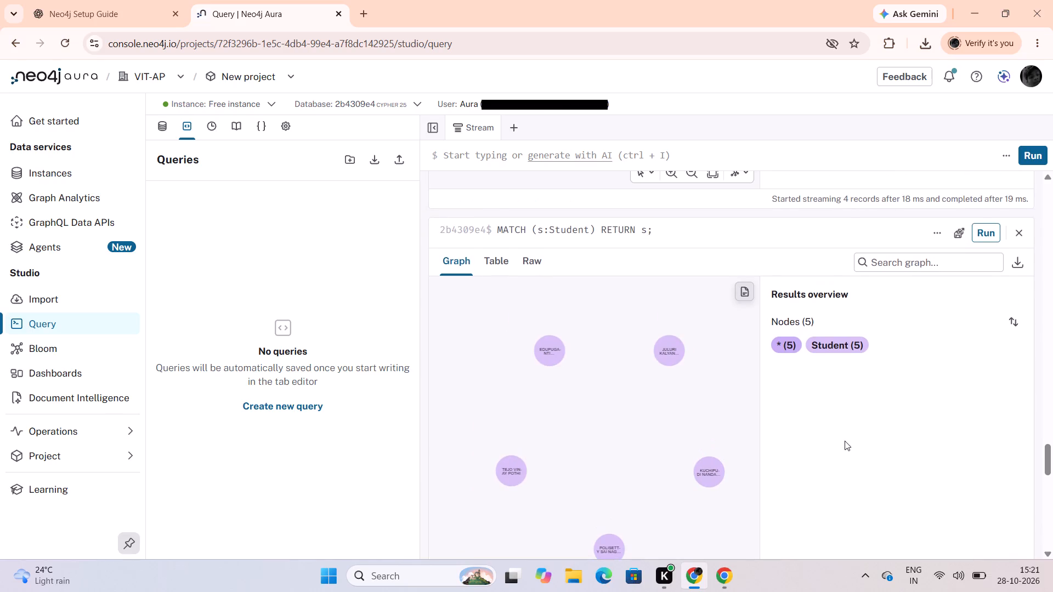
scroll(845, 441, "down", 1)
scroll(845, 441, "up", 1)
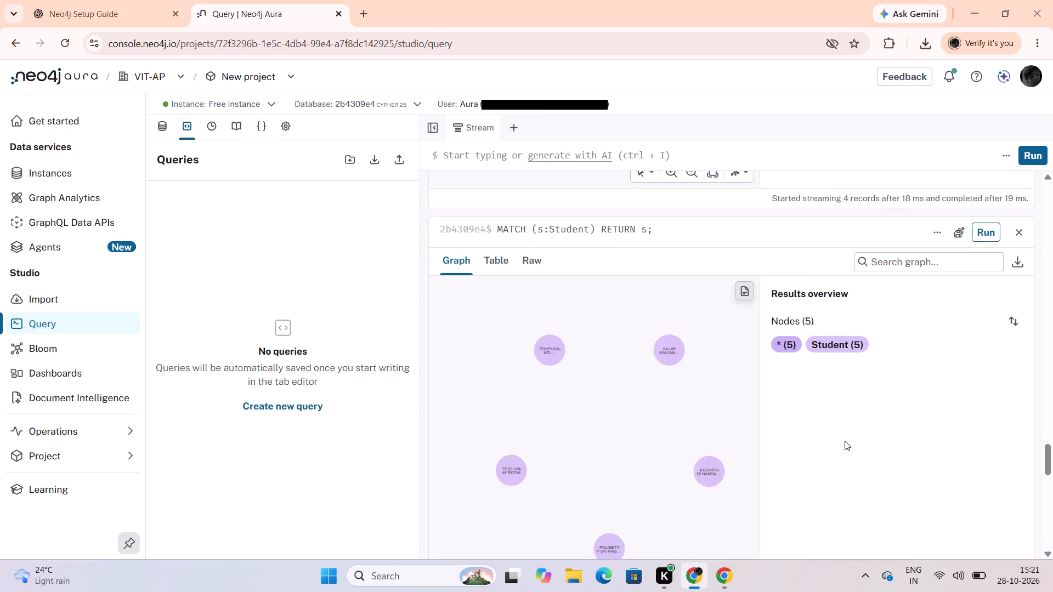
scroll(845, 441, "down", 1)
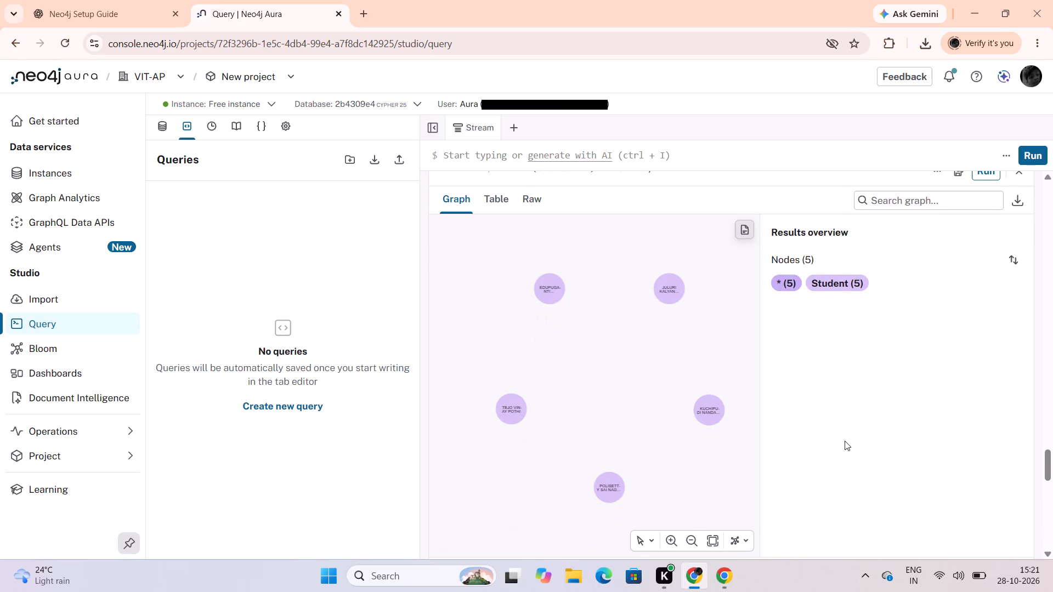
scroll(845, 441, "up", 1)
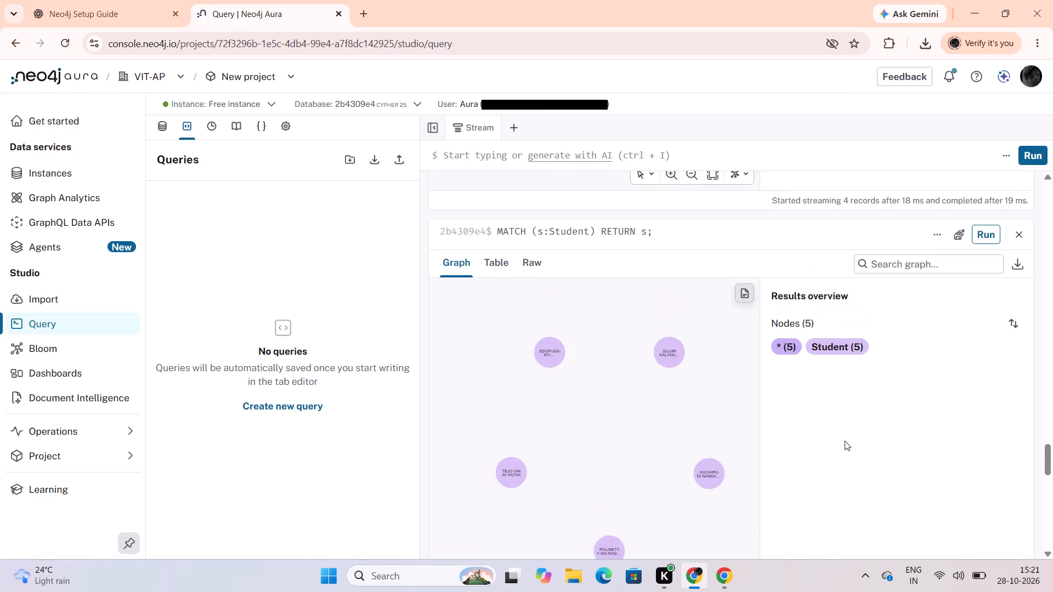
key("shift+super+s")
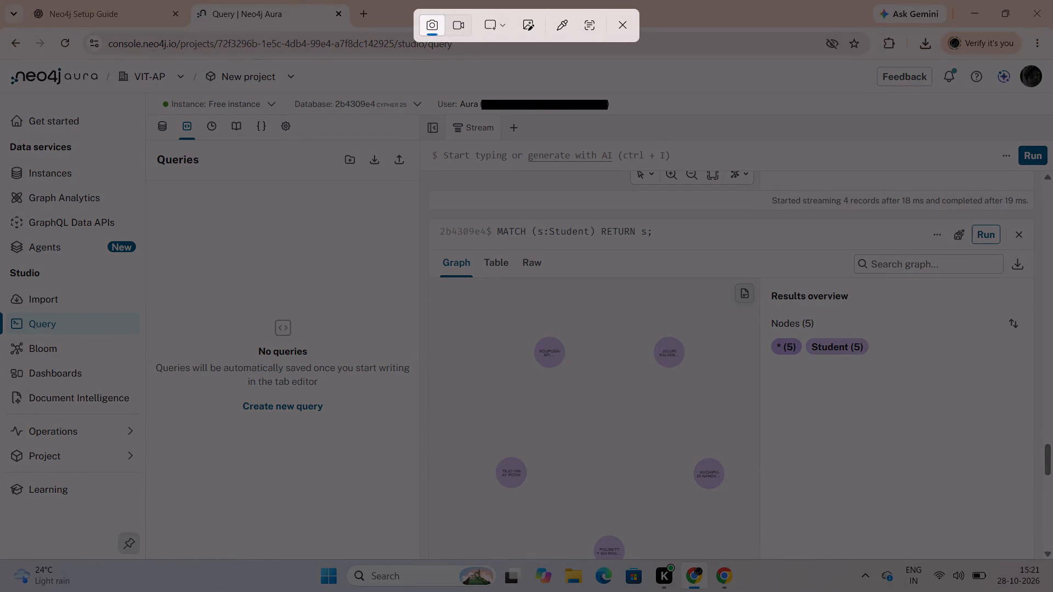
left_click_drag(411, 198, 561, 355)
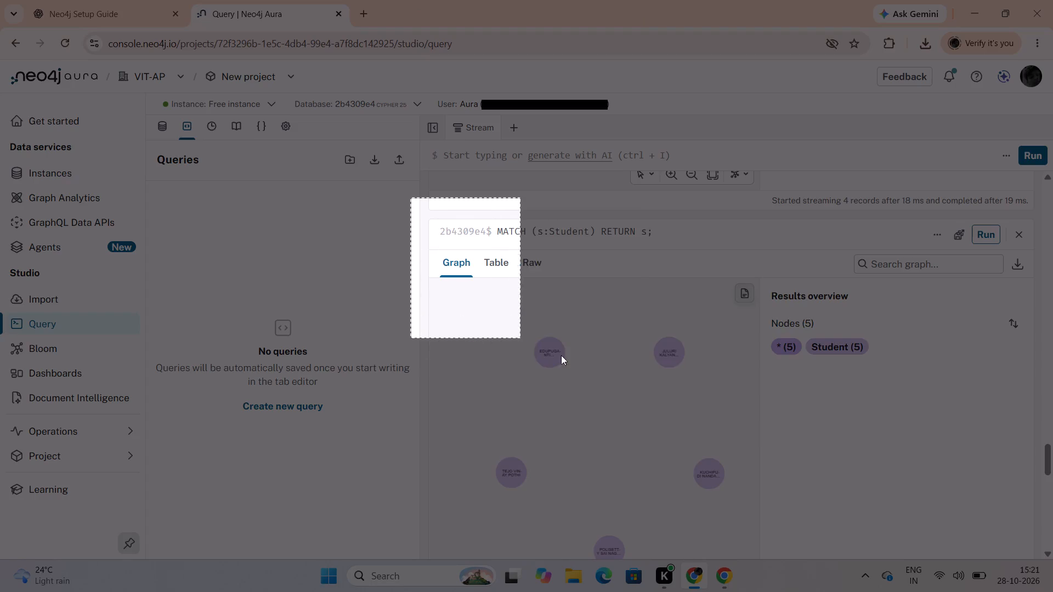
left_click_drag(561, 355, 1041, 564)
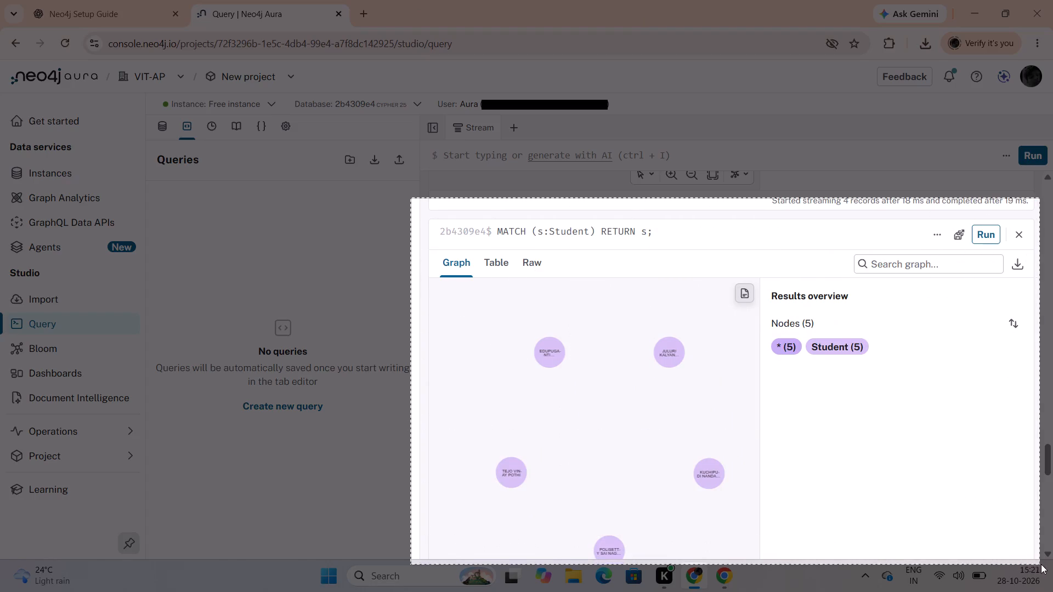
left_click_drag(1041, 564, 1050, 557)
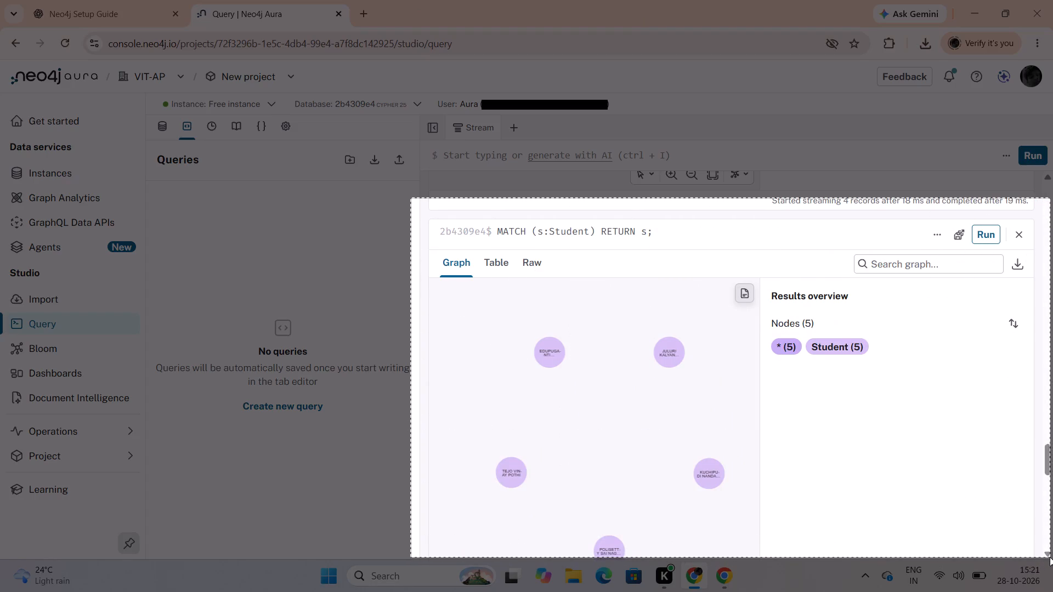
left_click_drag(1050, 557, 1050, 560)
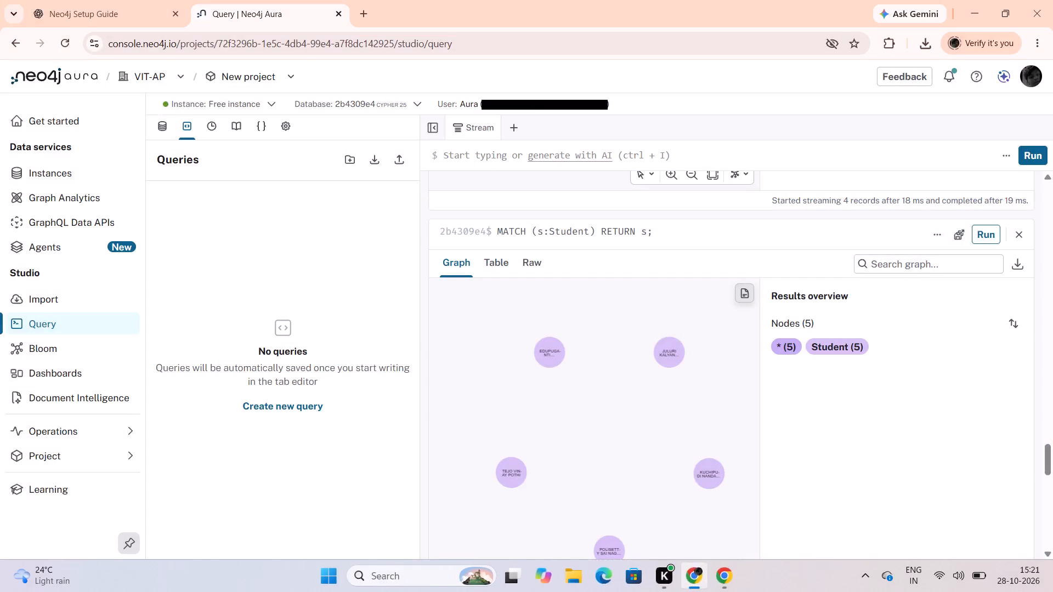
scroll(630, 296, "up", 2)
scroll(633, 299, "down", 1)
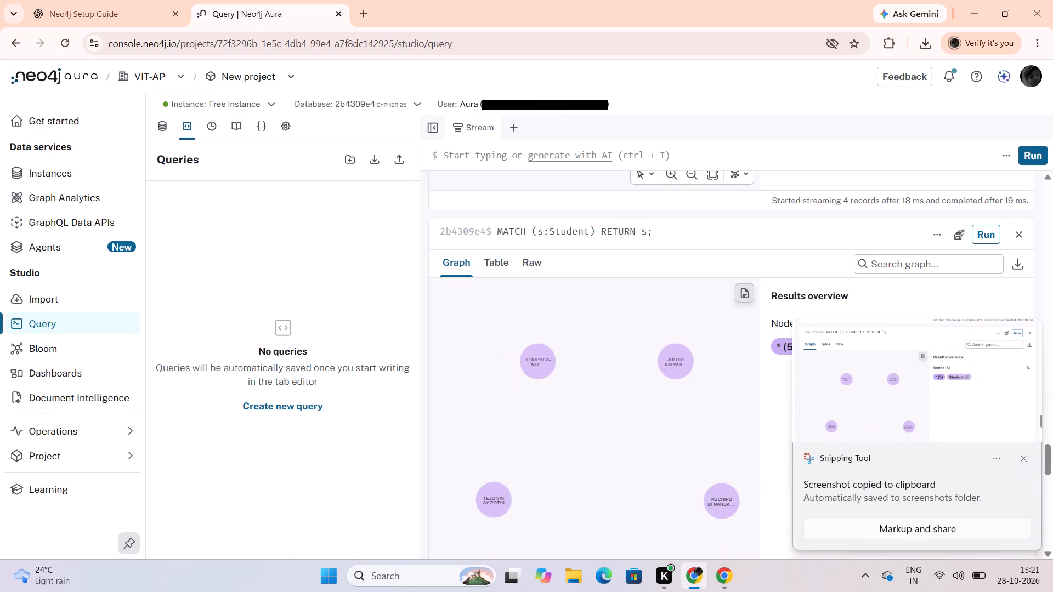
scroll(655, 300, "down", 2)
scroll(796, 279, "up", 5)
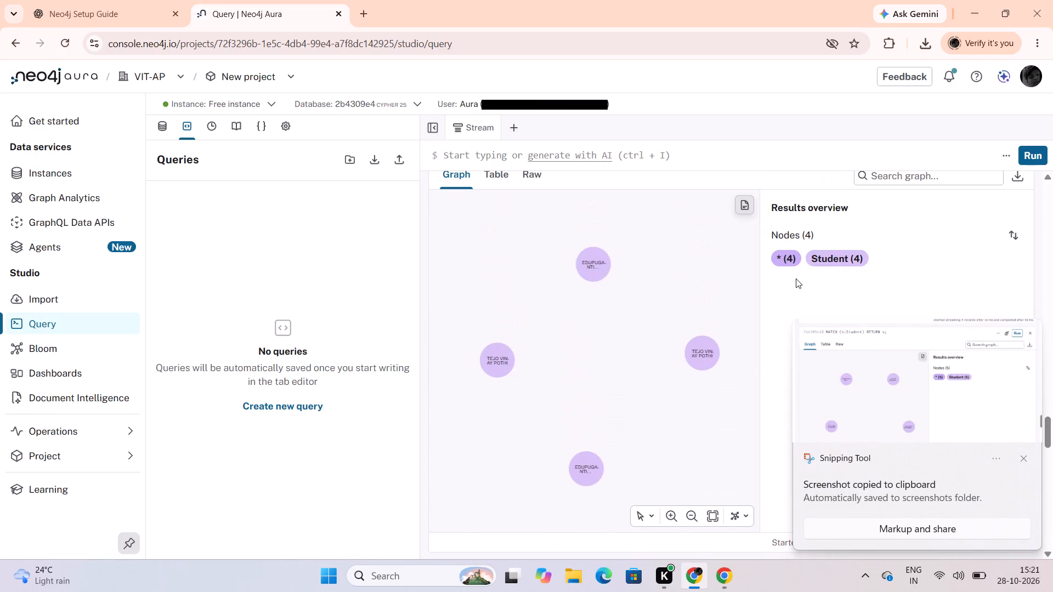
left_click(1023, 459)
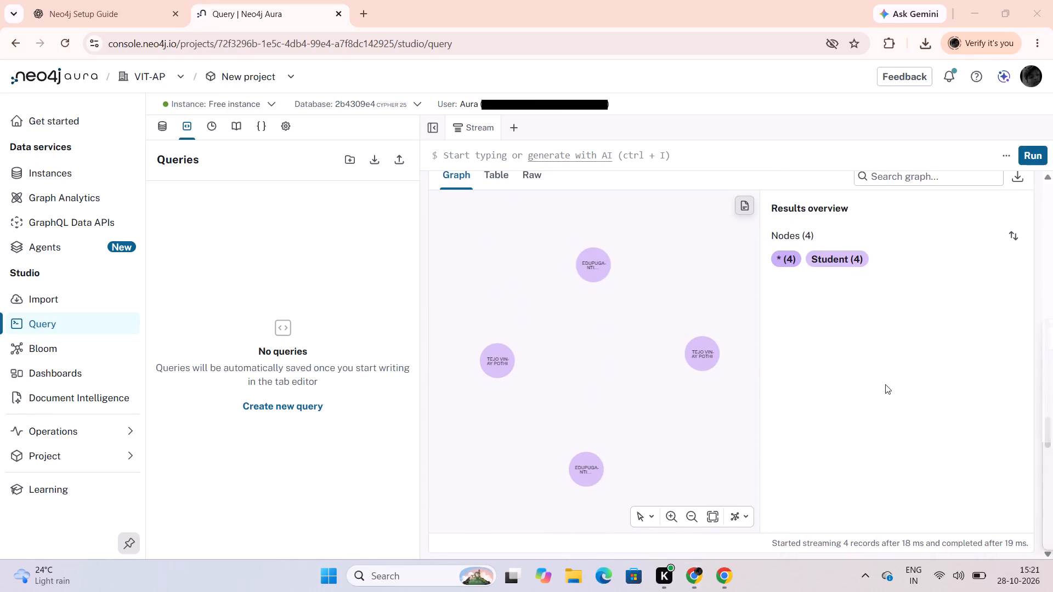
Fit the graph of the ECE department students query in view and take a rectangular screenshot of the query, graph and results overview.
scroll(867, 382, "up", 1)
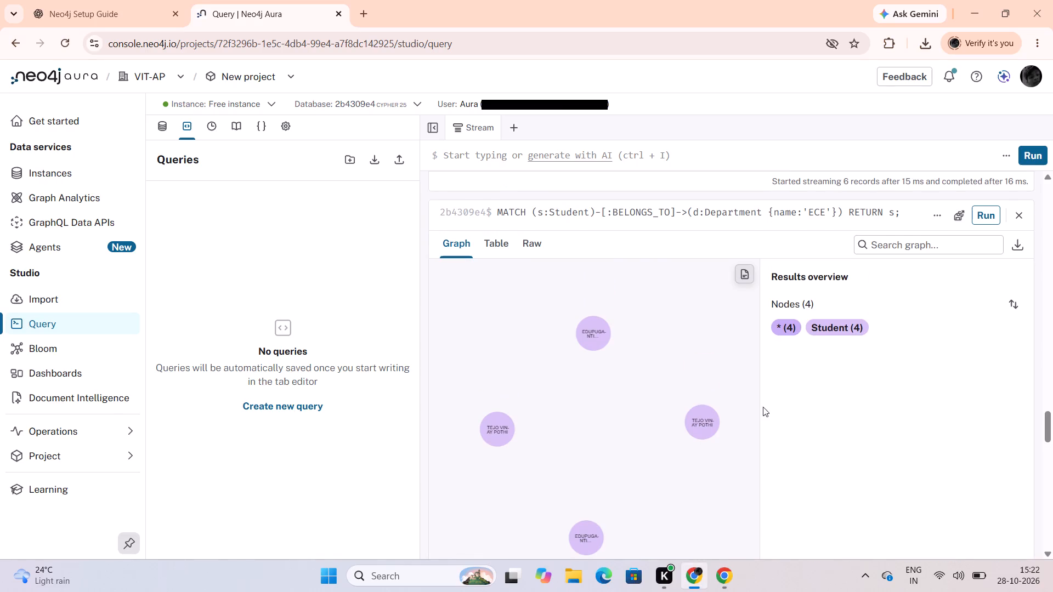
scroll(688, 394, "down", 1)
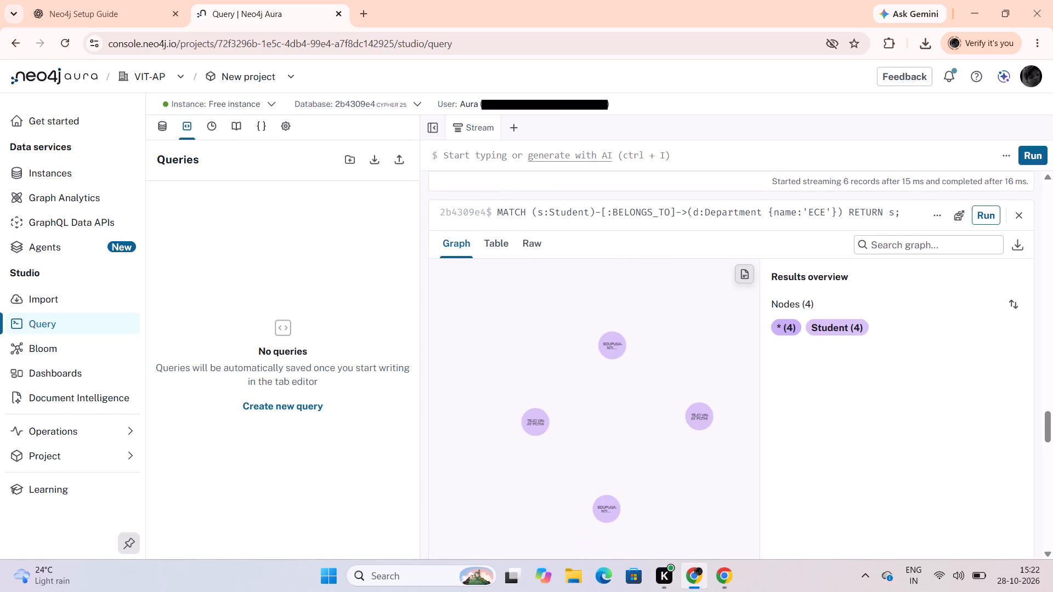
scroll(688, 393, "up", 1)
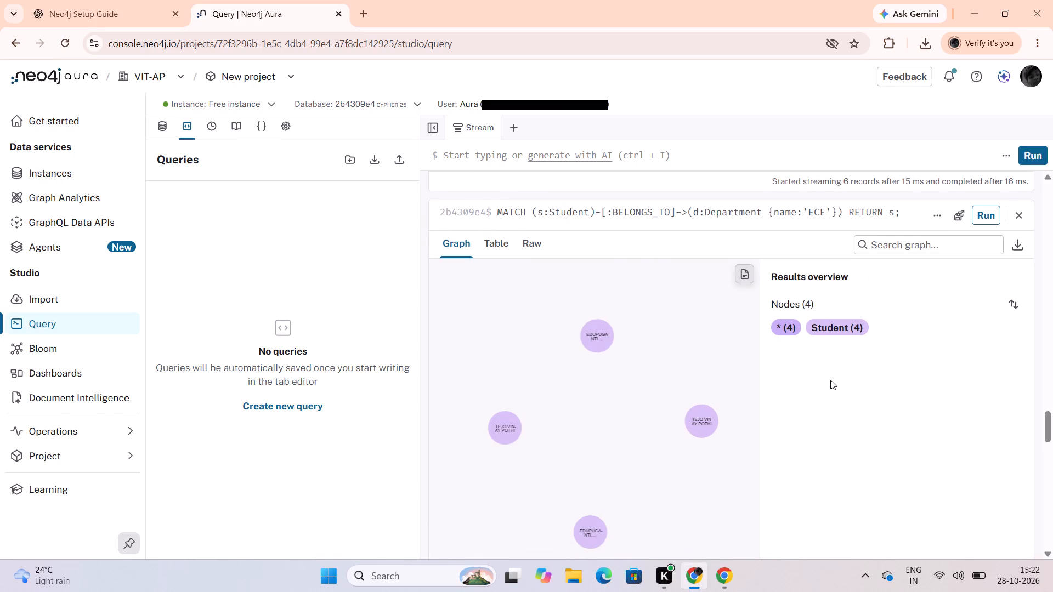
key("shift+super+s")
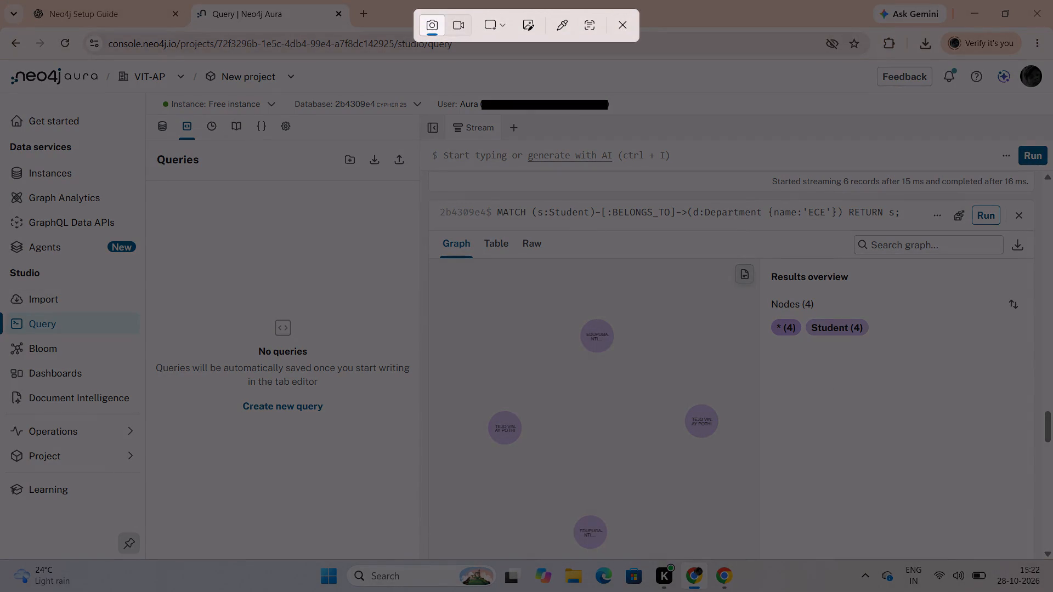
left_click_drag(419, 187, 1039, 560)
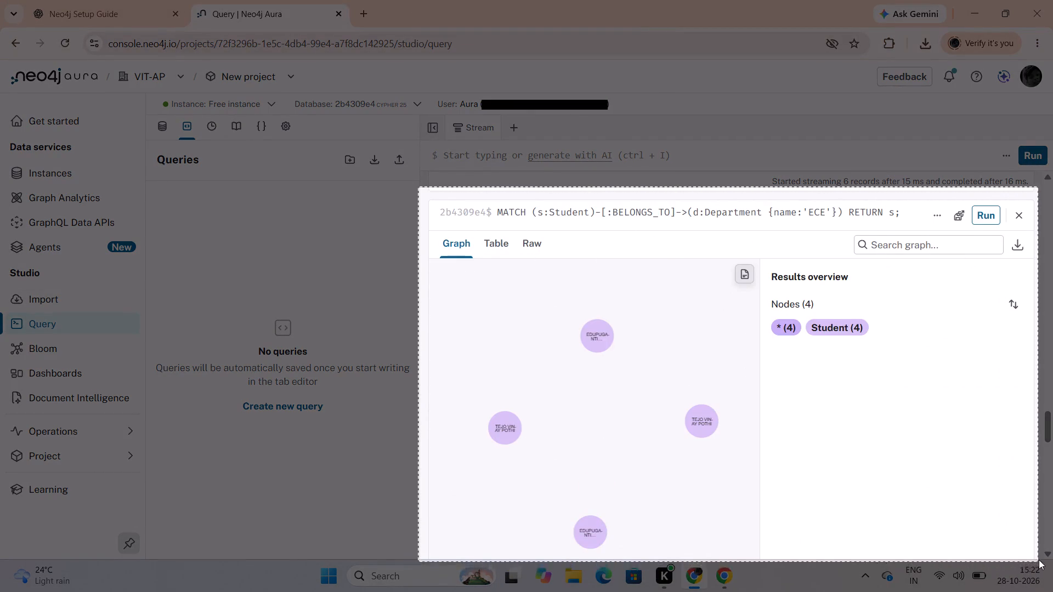
left_click_drag(1039, 560, 1038, 561)
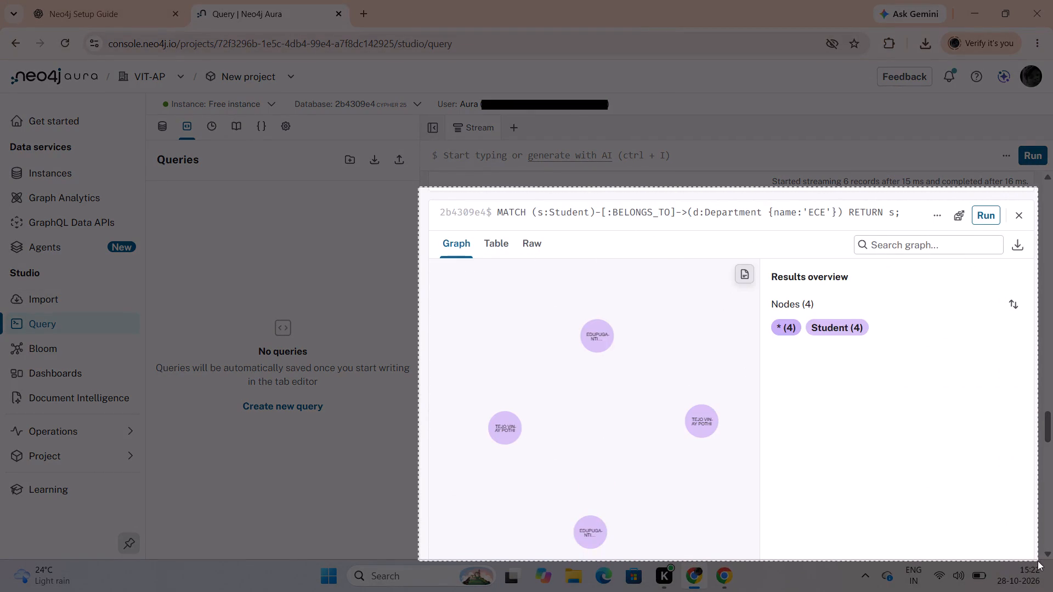
left_click_drag(1038, 561, 1039, 554)
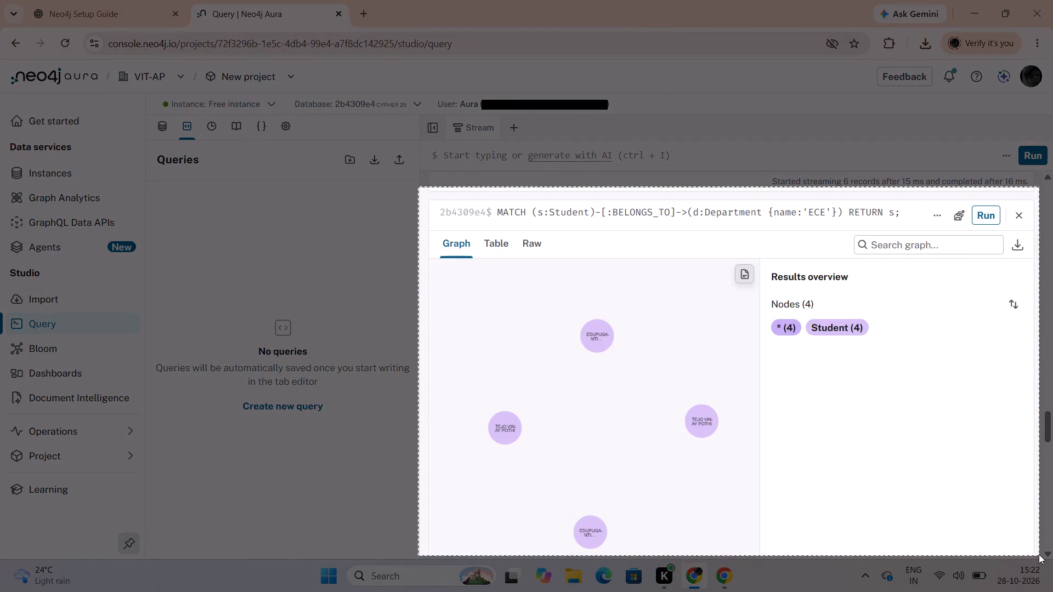
left_click_drag(1039, 554, 1039, 555)
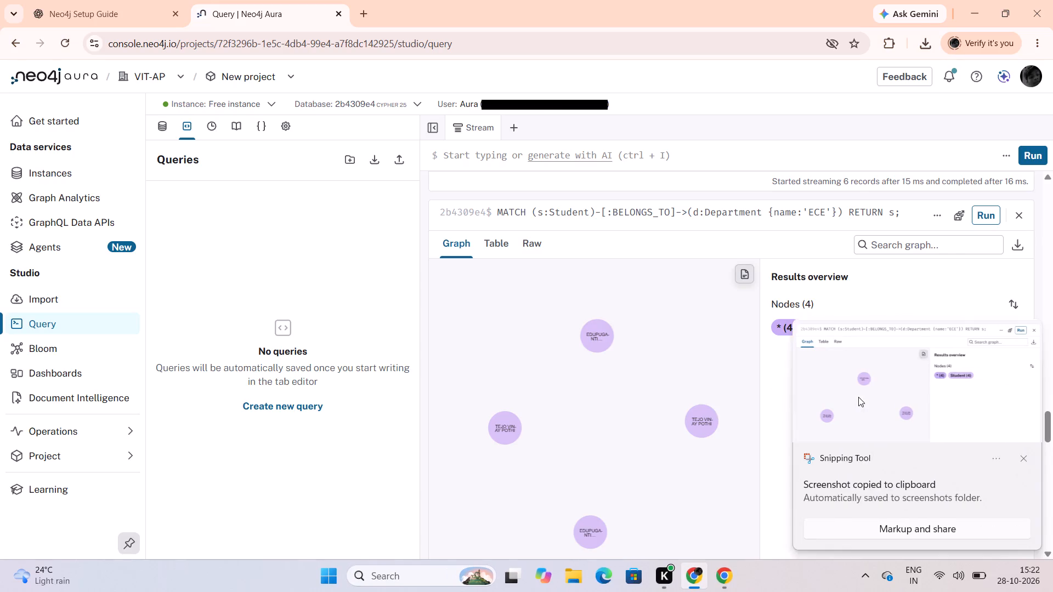
left_click(1025, 459)
Take a rectangular screenshot of the MATCH (d:Department) RETURN d.name AS DepartmentName; query with its full result table, and dismiss the capture notification.
scroll(862, 428, "up", 2)
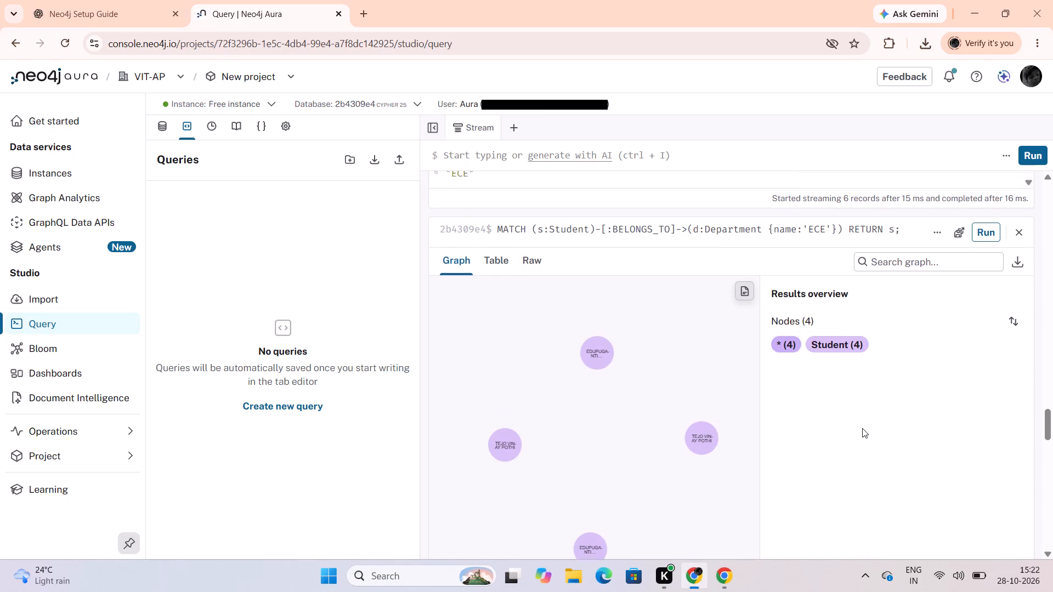
scroll(862, 428, "up", 4)
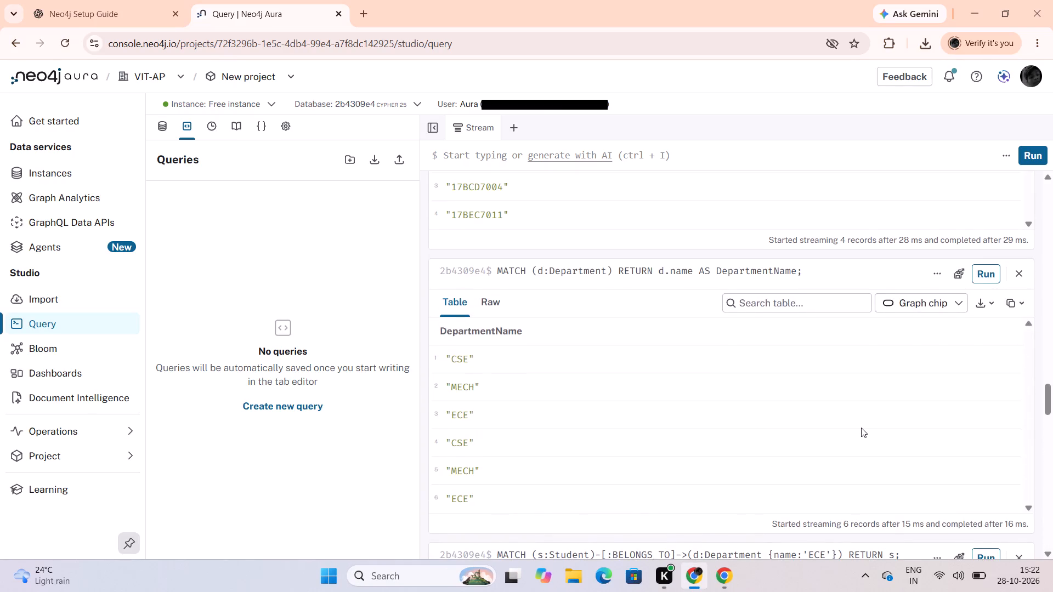
key("shift+super+s")
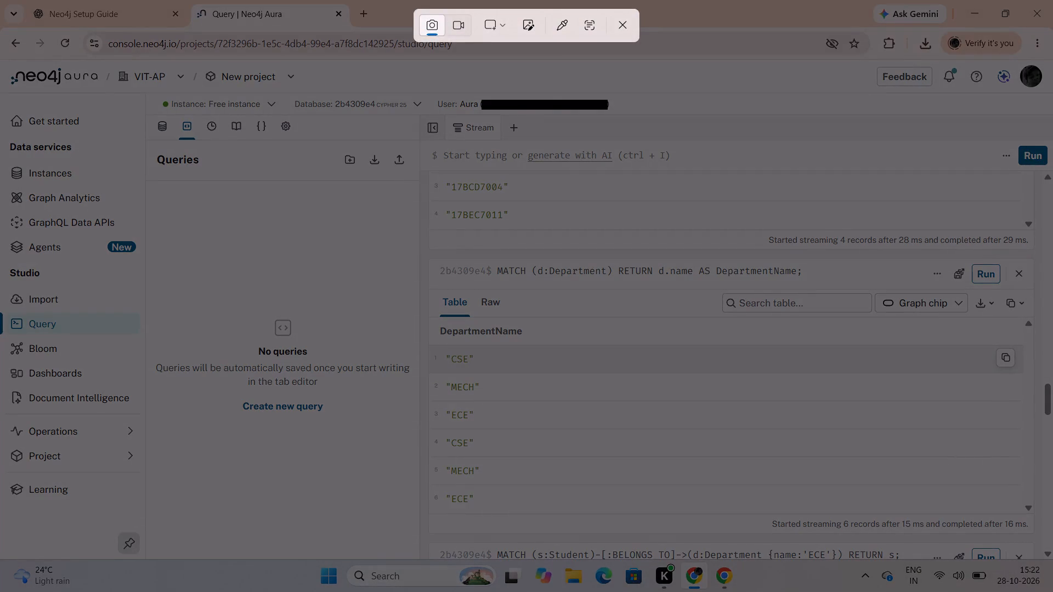
left_click_drag(427, 256, 1028, 540)
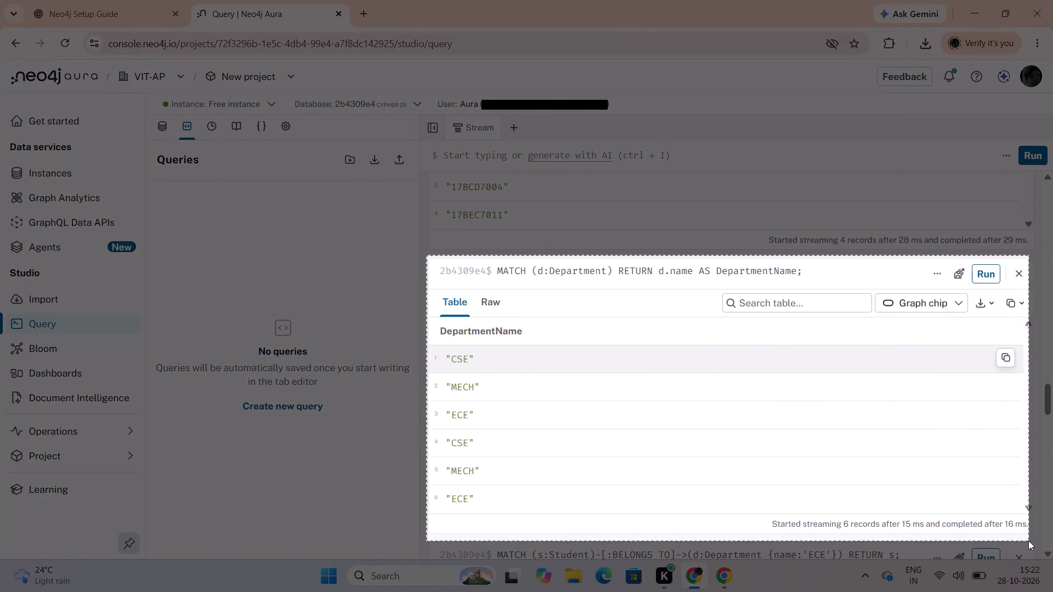
left_click_drag(1028, 540, 1038, 543)
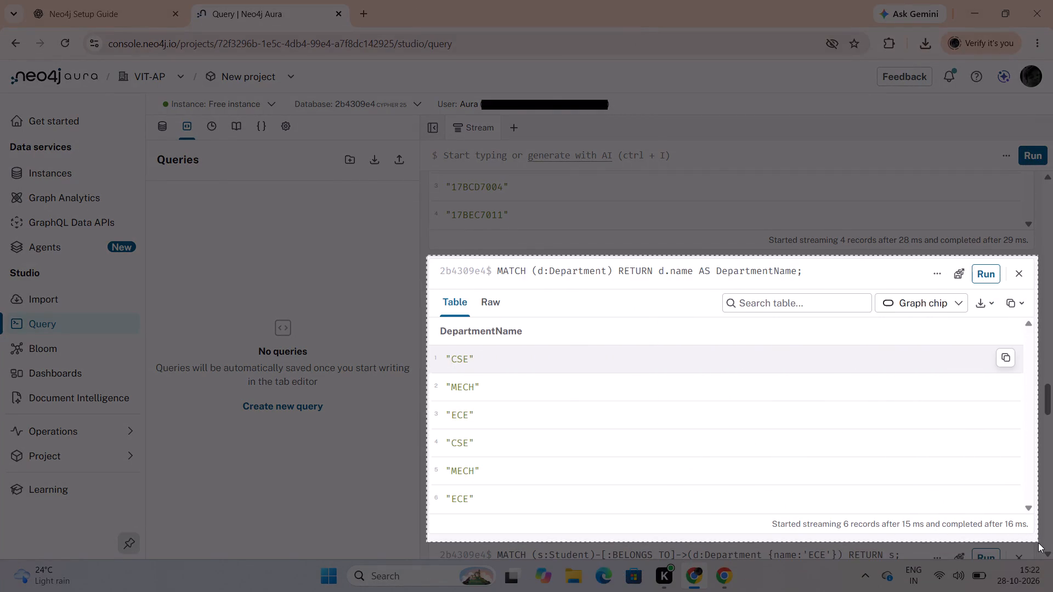
left_click_drag(1038, 543, 1039, 543)
scroll(691, 394, "up", 4)
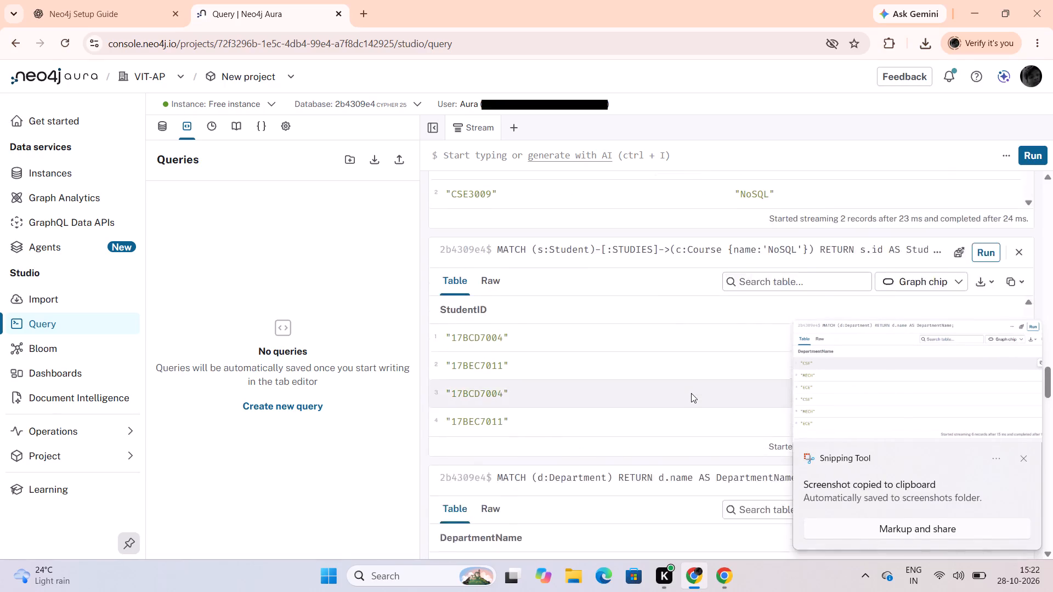
left_click(1021, 459)
Take a rectangular screenshot of only the query for students studying the NoSQL course and its StudentID table, and dismiss the capture notification.
scroll(807, 428, "down", 1)
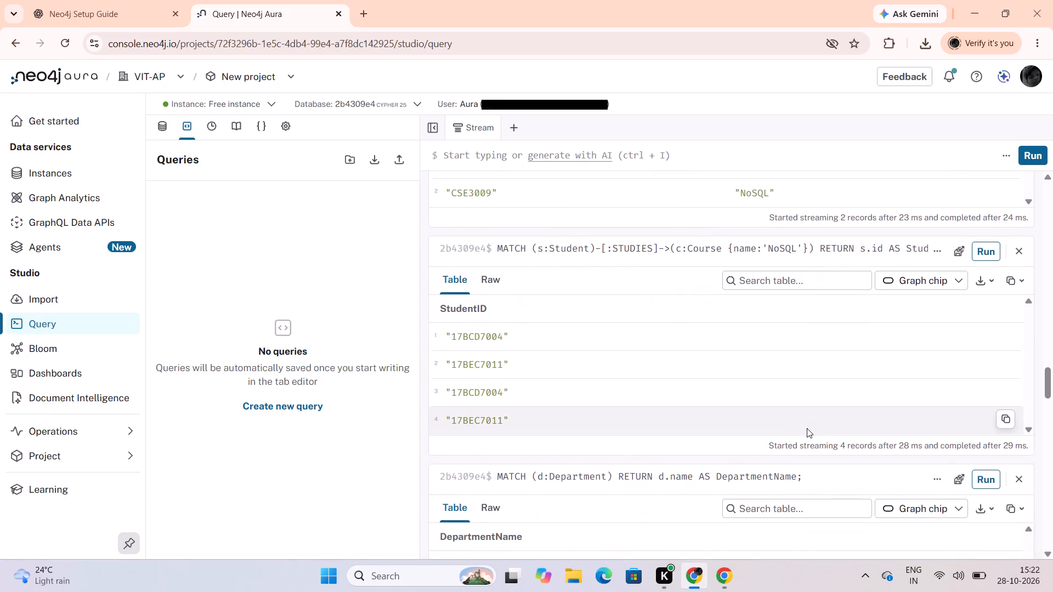
key("shift+super+s")
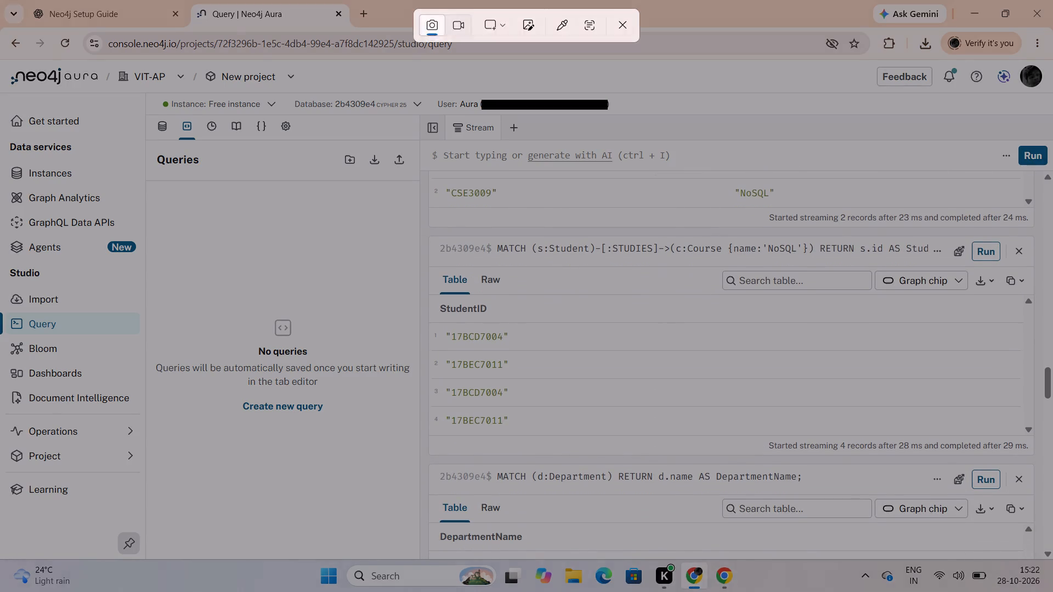
left_click_drag(422, 231, 1052, 530)
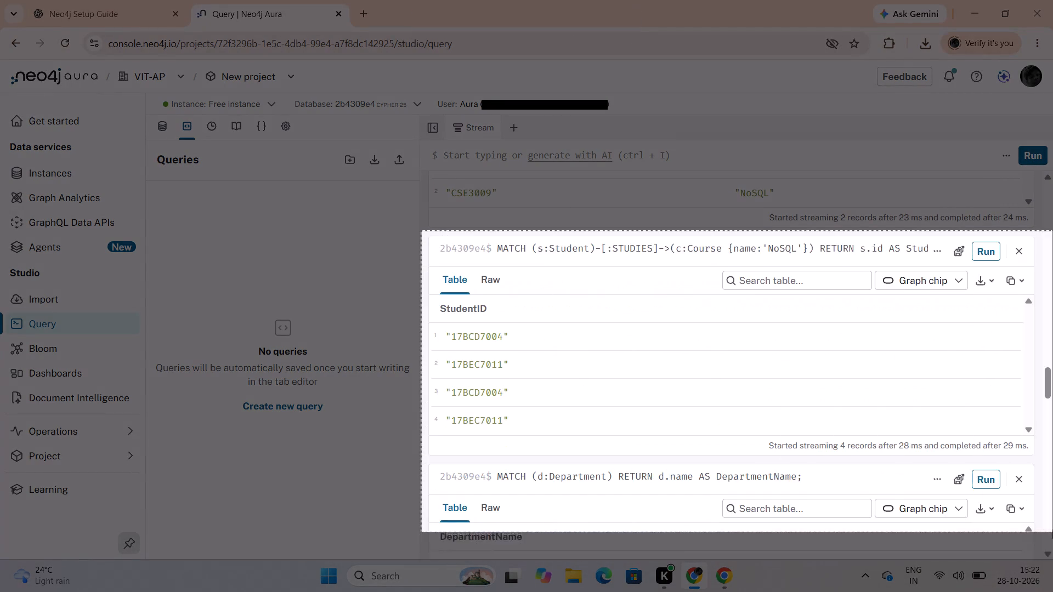
left_click_drag(1052, 530, 1044, 458)
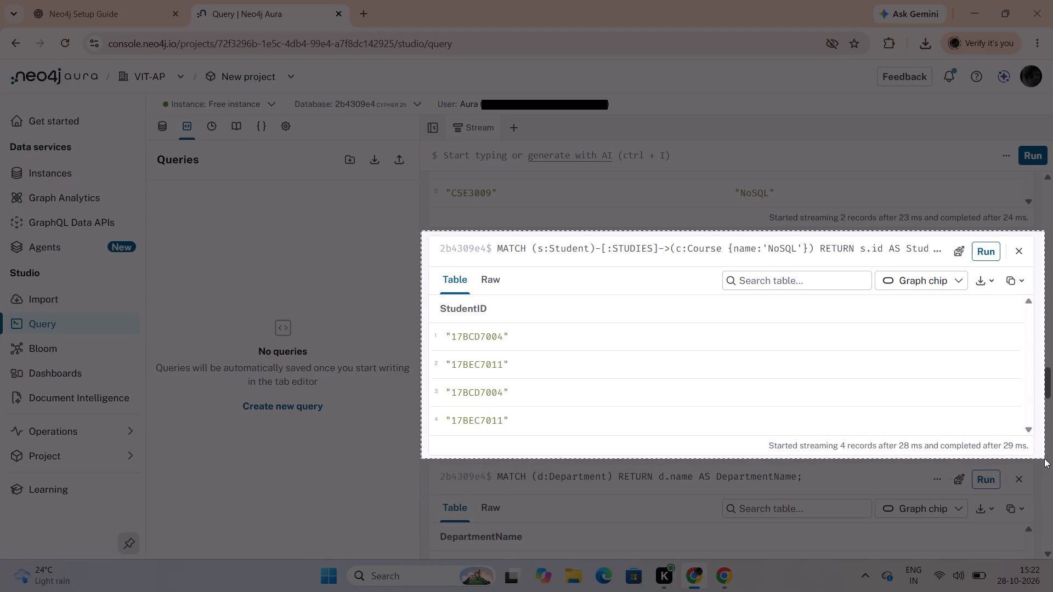
left_click_drag(1044, 458, 1051, 461)
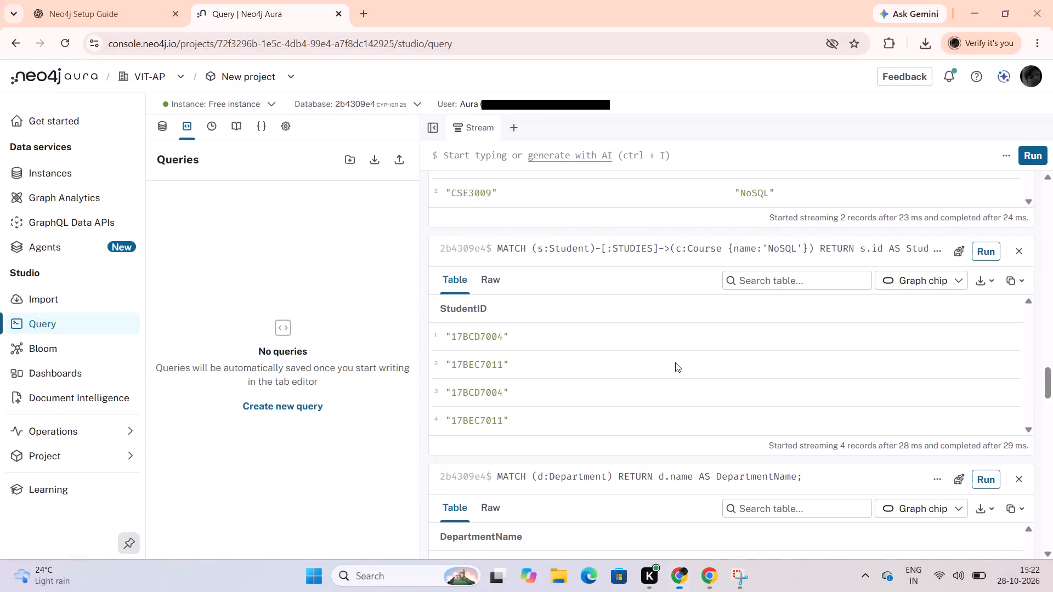
scroll(620, 349, "up", 3)
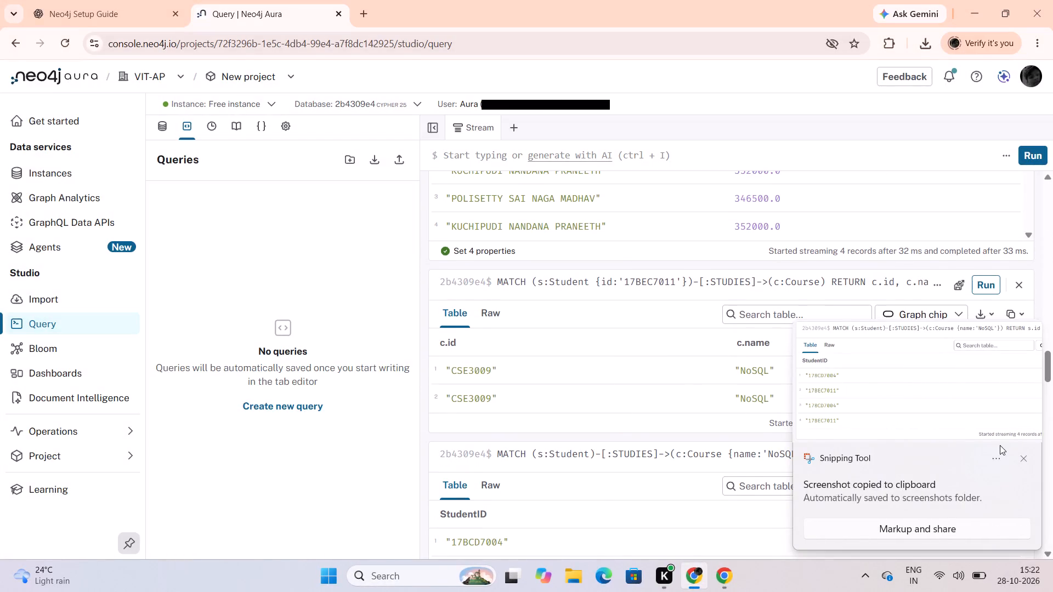
left_click(1023, 455)
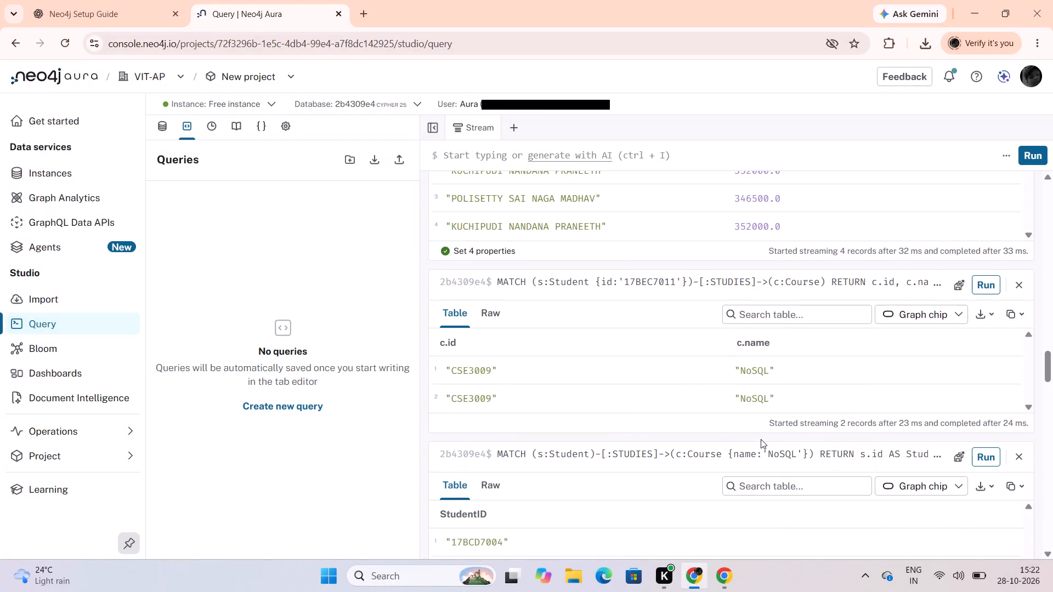
Take a rectangular screenshot of only the query for the courses one student studies, with its c.id and c.name table.
key("shift+super+s")
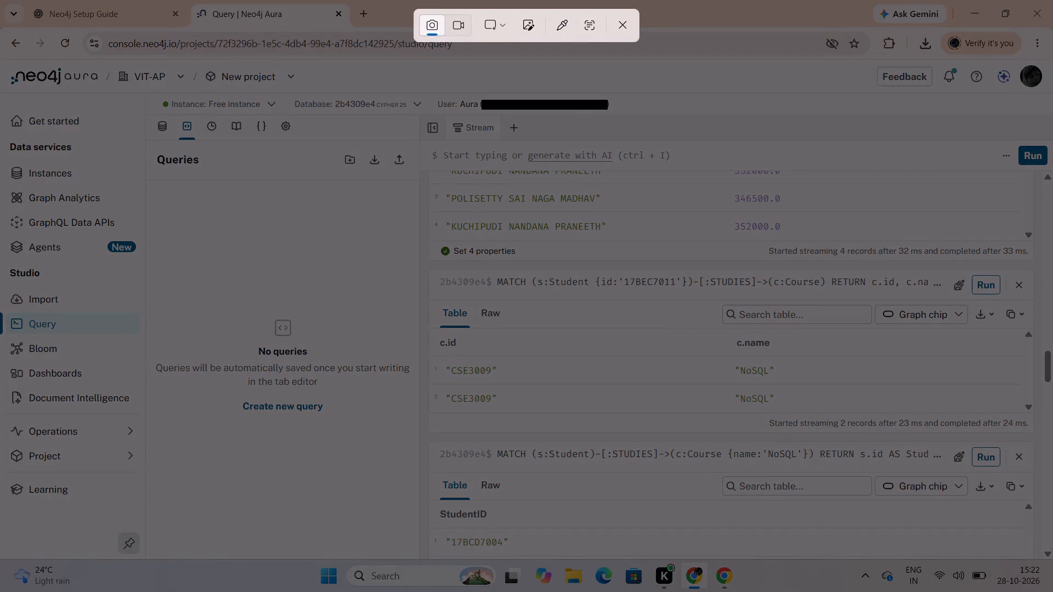
left_click_drag(423, 265, 1050, 443)
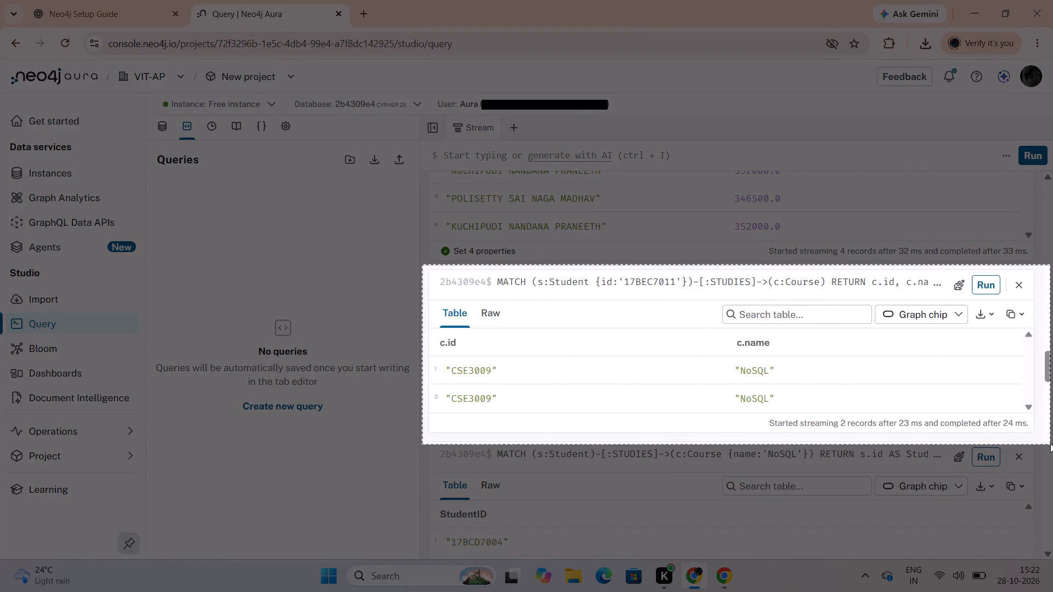
left_click_drag(1050, 443, 1039, 441)
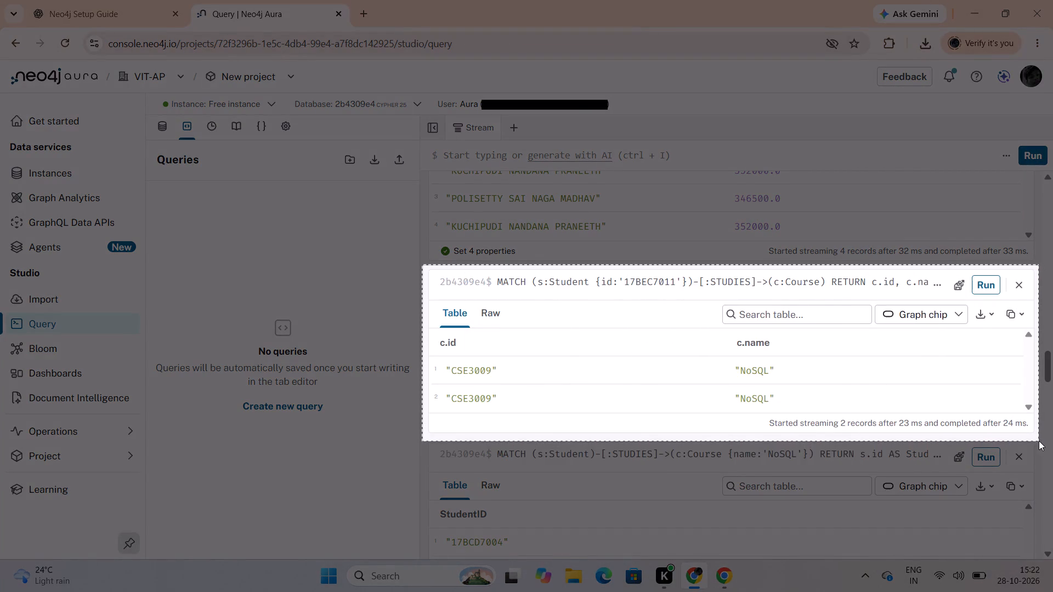
left_click_drag(1039, 441, 1041, 444)
scroll(756, 470, "up", 3)
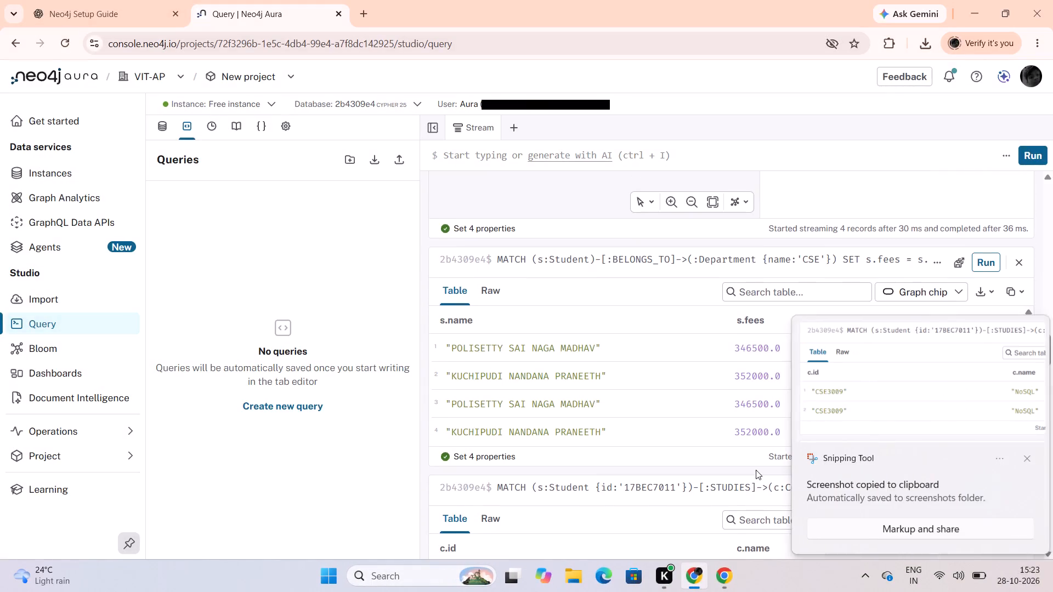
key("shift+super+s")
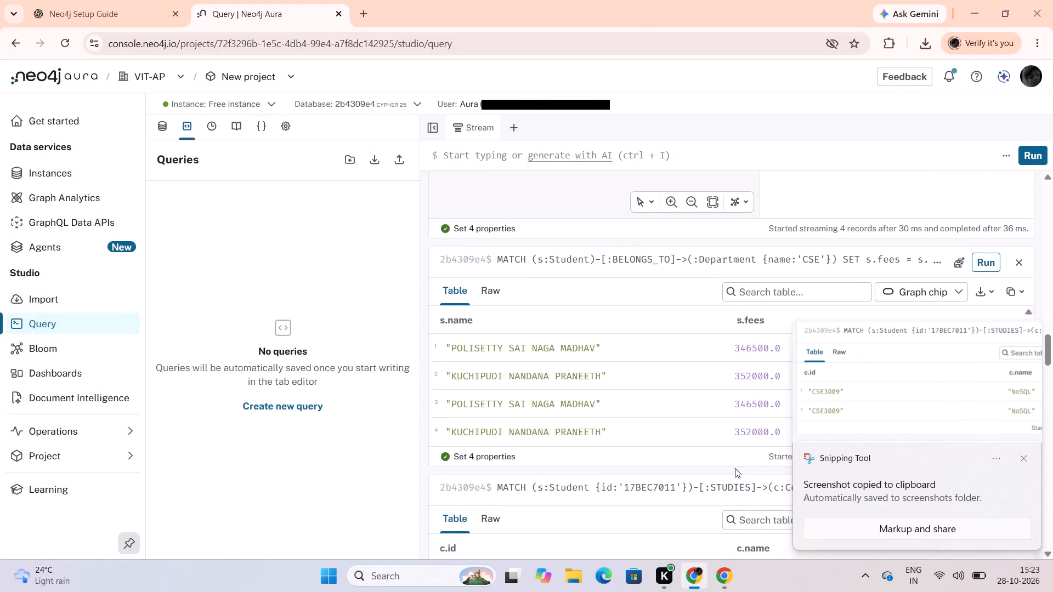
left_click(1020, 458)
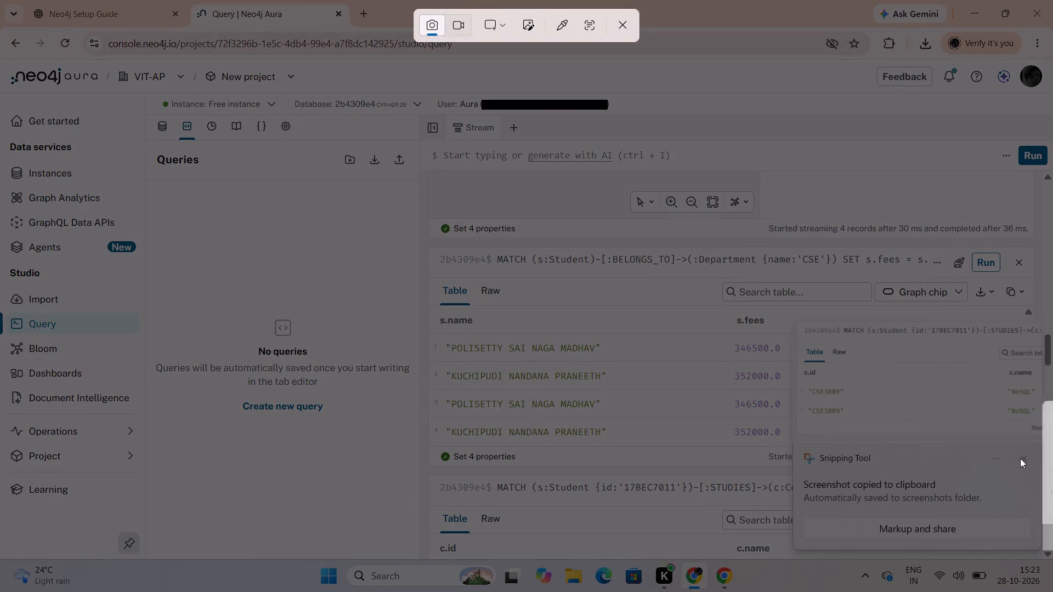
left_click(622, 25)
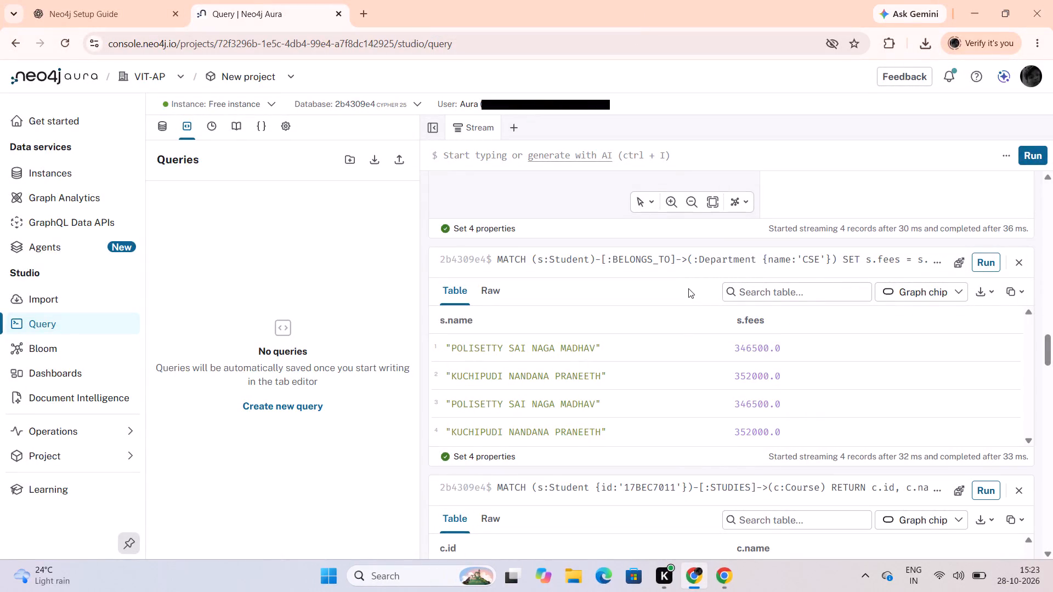
Take a rectangular screenshot of the CSE department fees update query with its full s.name and s.fees table, and dismiss the capture notification.
key("shift+super+s")
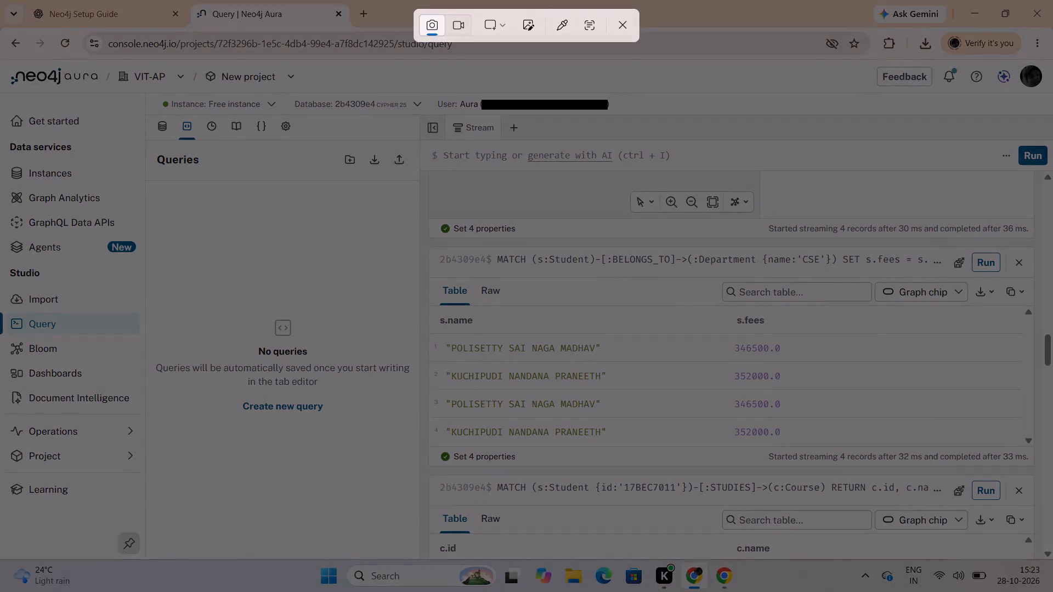
left_click_drag(423, 244, 839, 413)
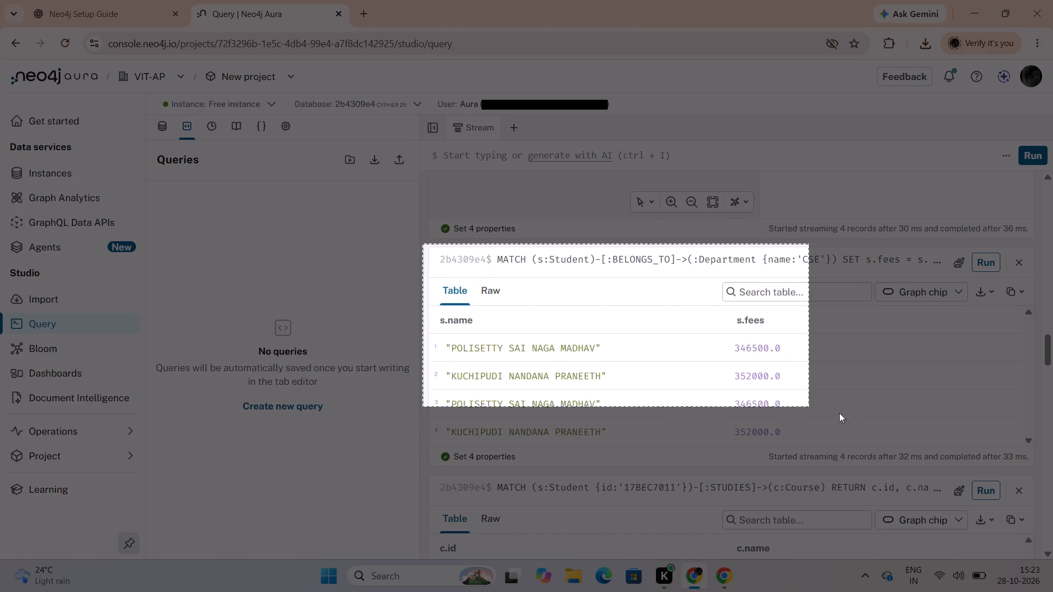
left_click_drag(839, 413, 1041, 471)
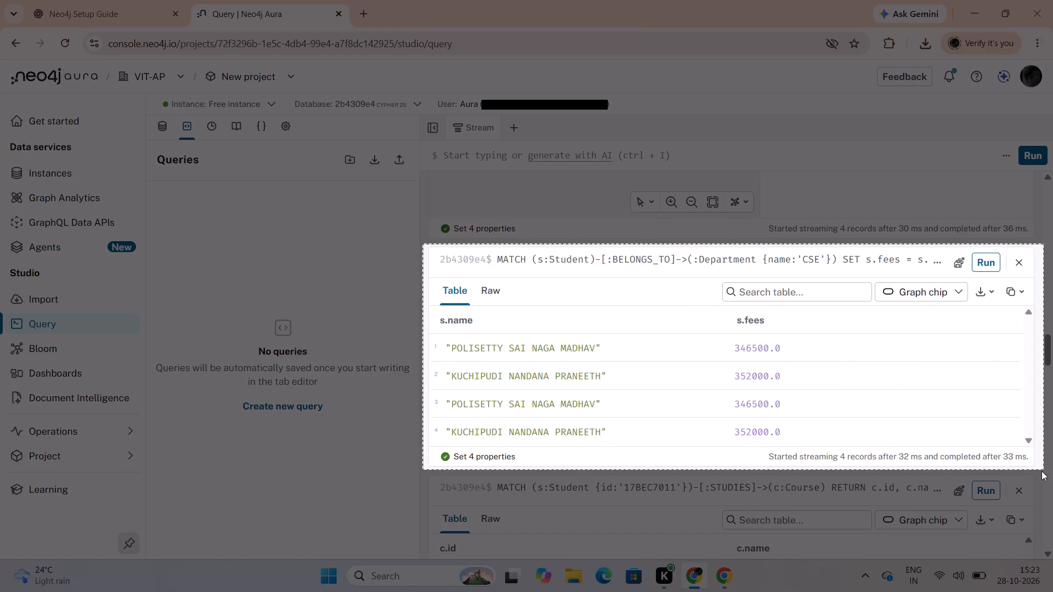
left_click_drag(1041, 471, 1043, 471)
scroll(712, 363, "up", 3)
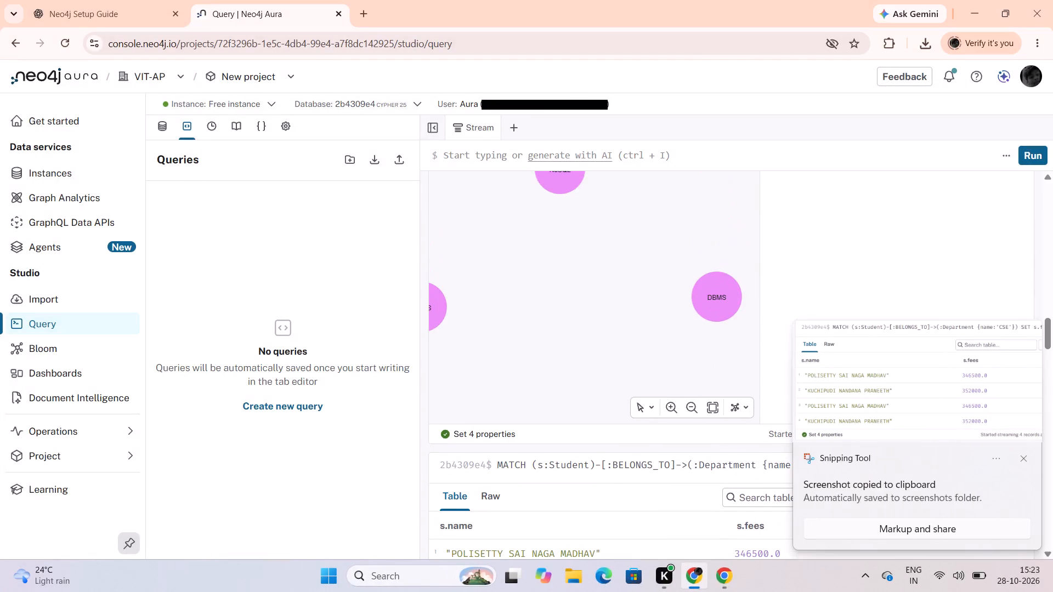
scroll(794, 323, "up", 2)
left_click(1021, 459)
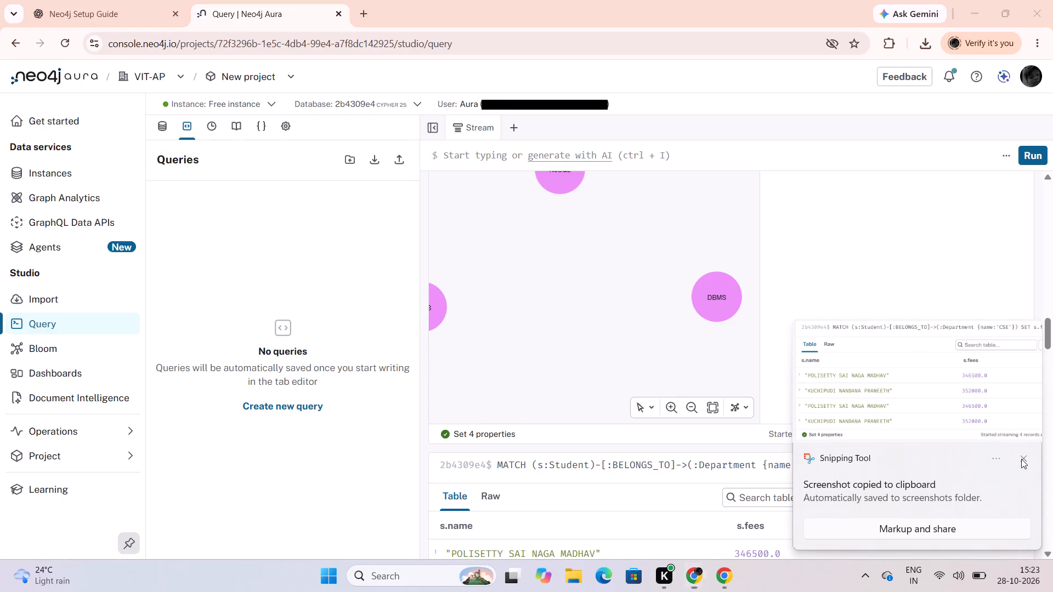
Fit the MATCH (c:Course) SET c.course_duration = 3 RETURN c; graph in view, screenshot the query, graph and results overview, and dismiss the notification.
scroll(797, 355, "up", 2)
scroll(637, 442, "down", 1)
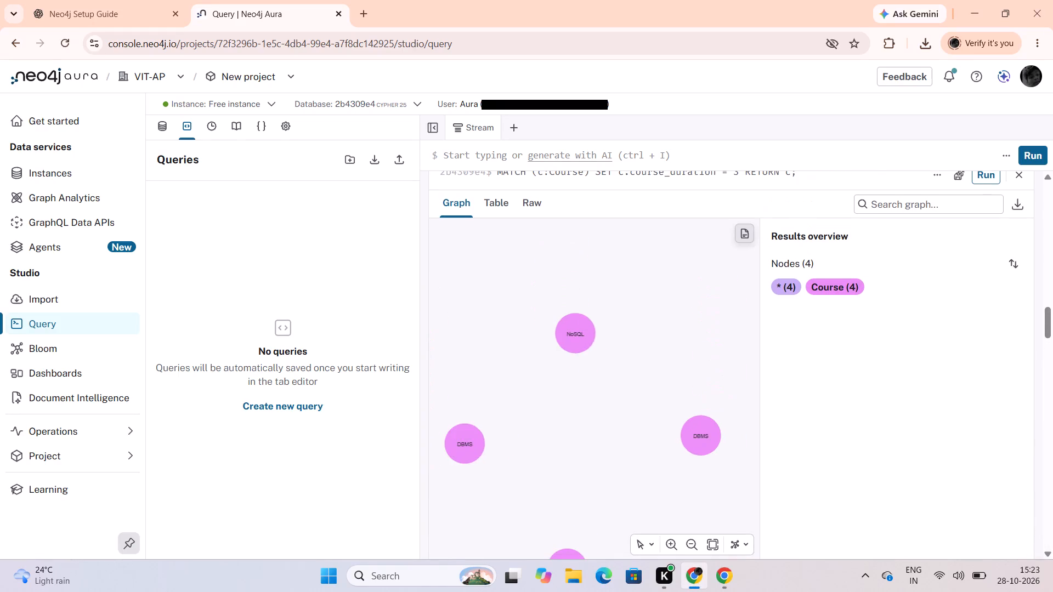
scroll(637, 441, "down", 1)
scroll(822, 410, "down", 1)
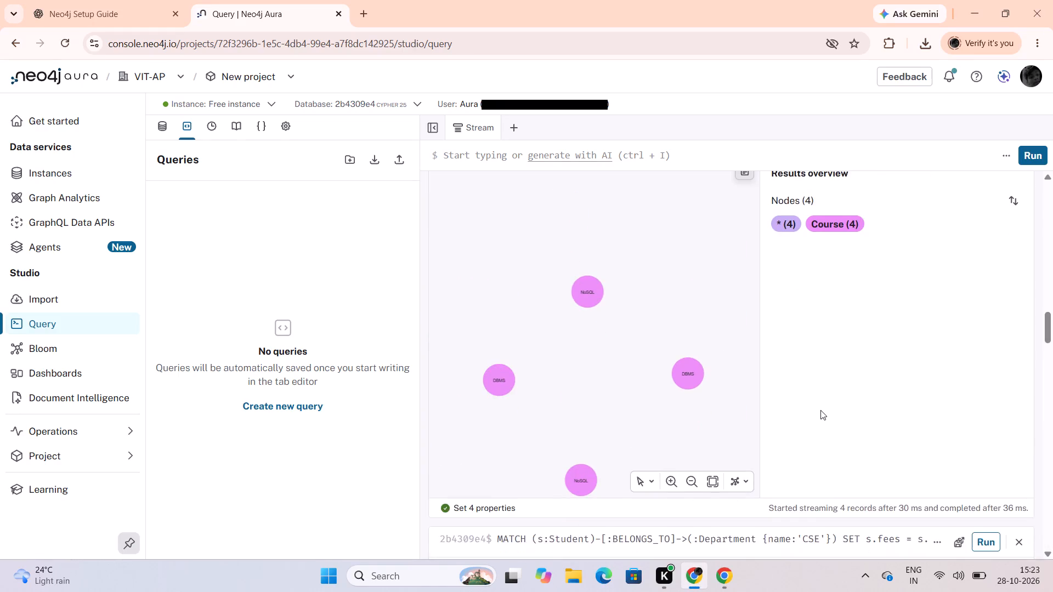
scroll(820, 410, "up", 1)
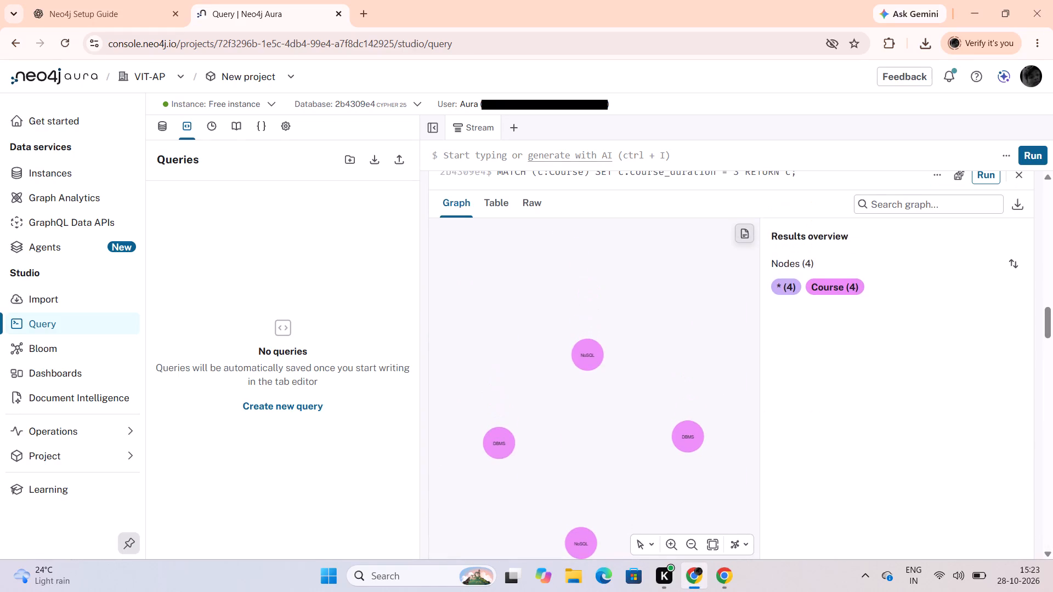
scroll(674, 409, "up", 1)
scroll(674, 409, "down", 1)
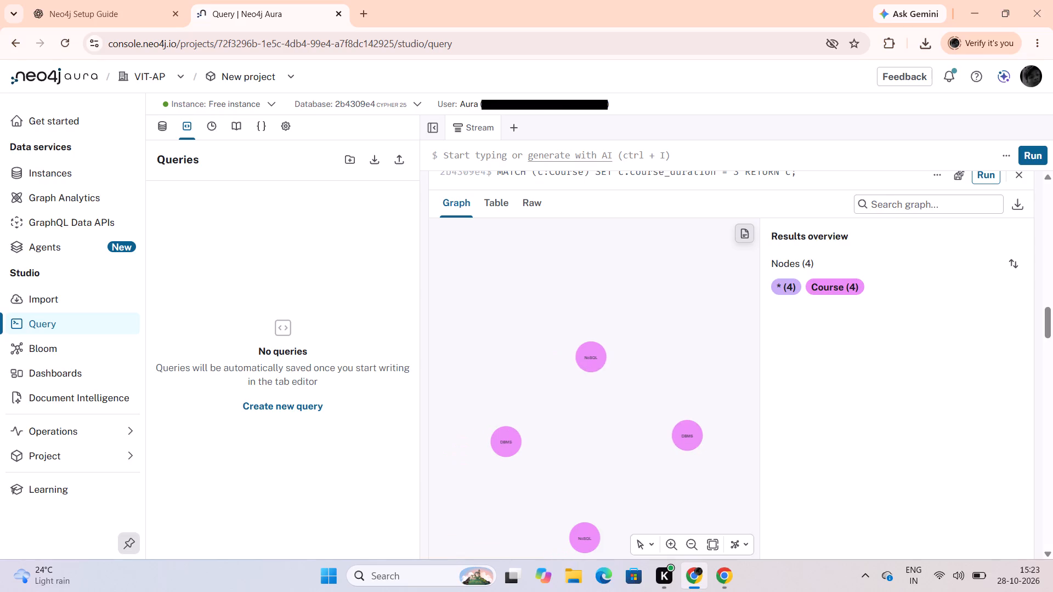
scroll(674, 408, "down", 1)
left_click_drag(621, 412, 623, 411)
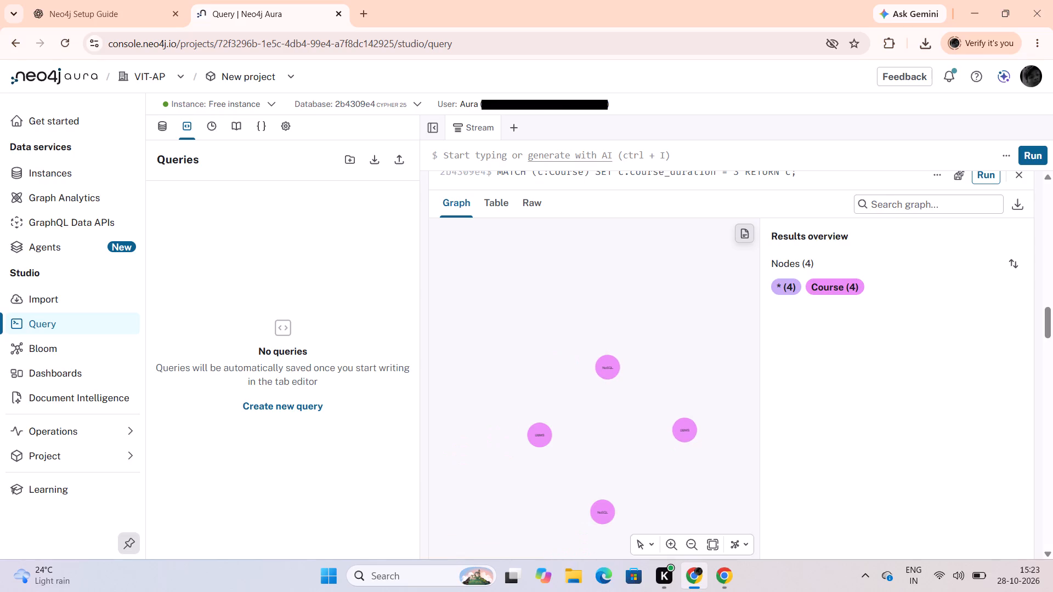
left_click_drag(623, 411, 636, 349)
scroll(632, 352, "up", 2)
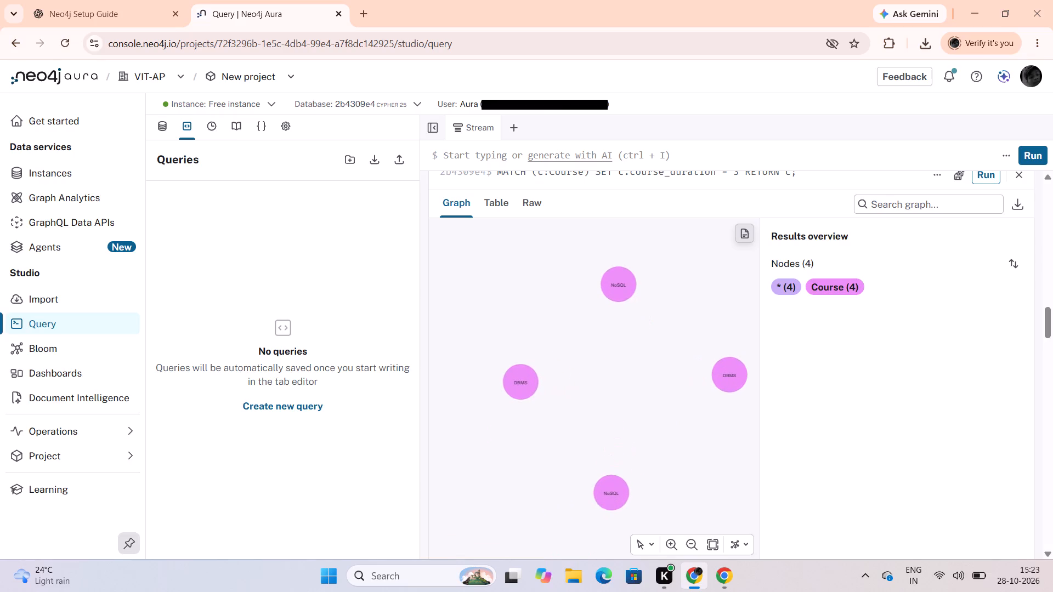
scroll(829, 389, "up", 1)
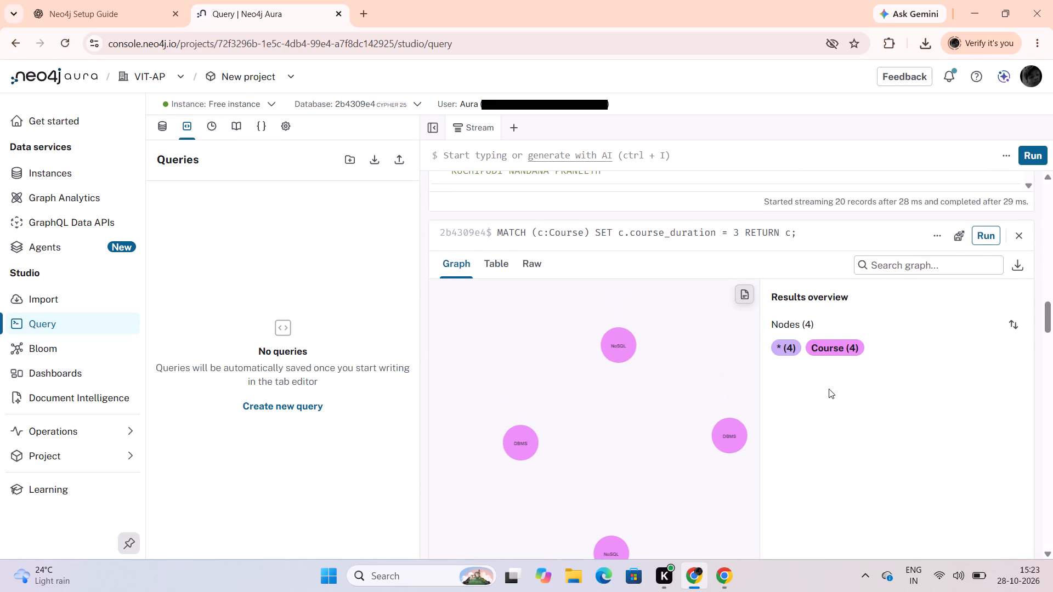
scroll(605, 417, "down", 1)
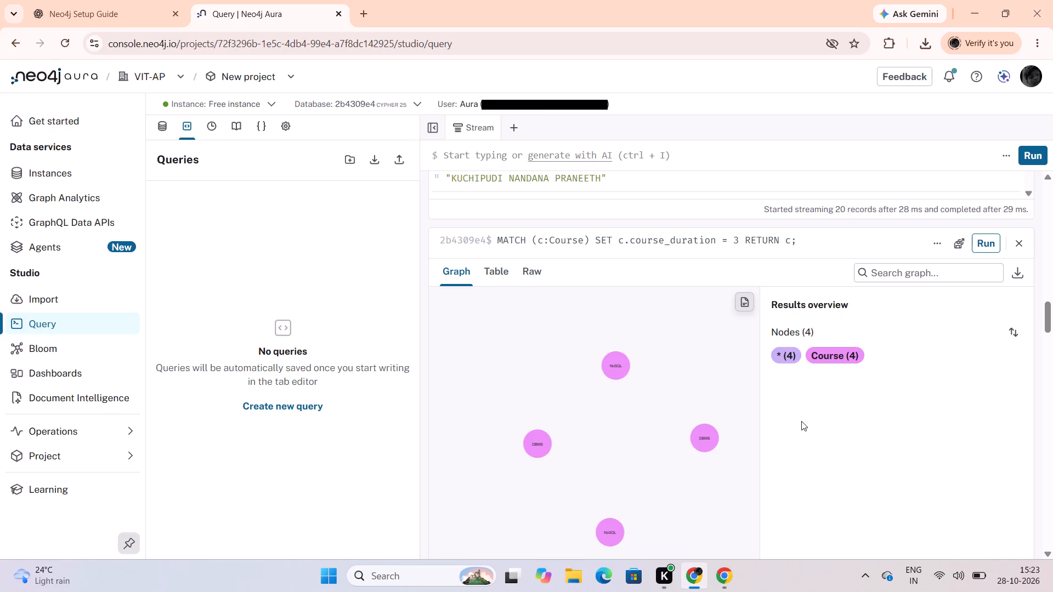
key("shift+super+s")
left_click_drag(421, 224, 971, 423)
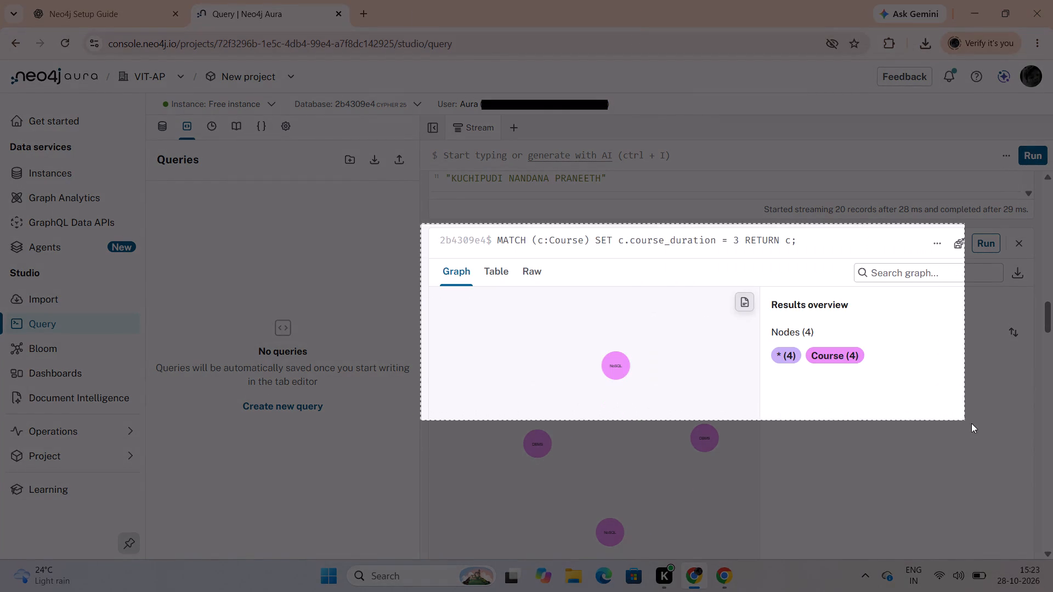
left_click_drag(971, 423, 1043, 557)
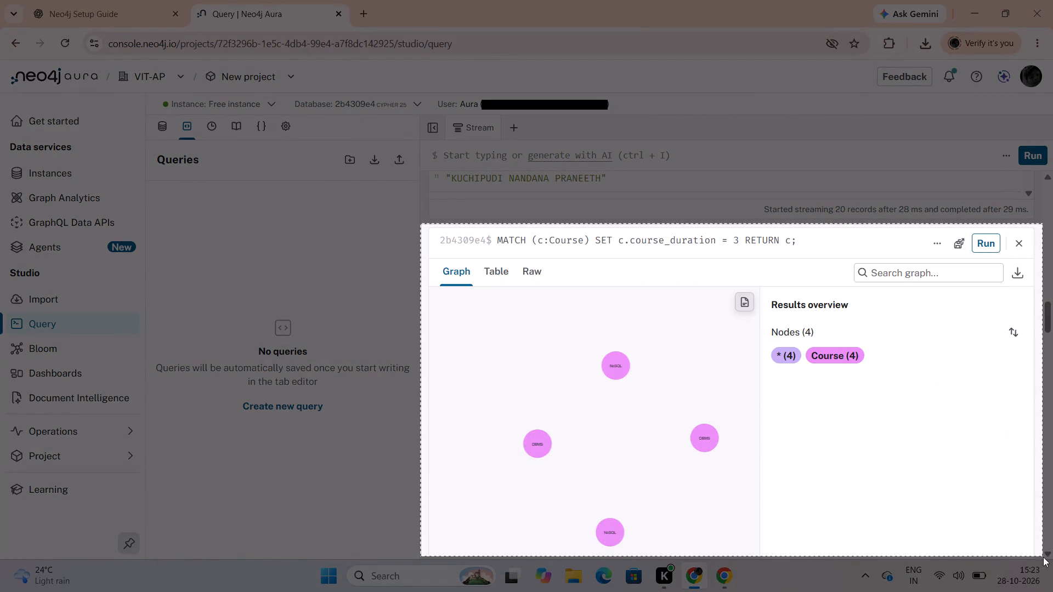
left_click_drag(1043, 557, 1044, 557)
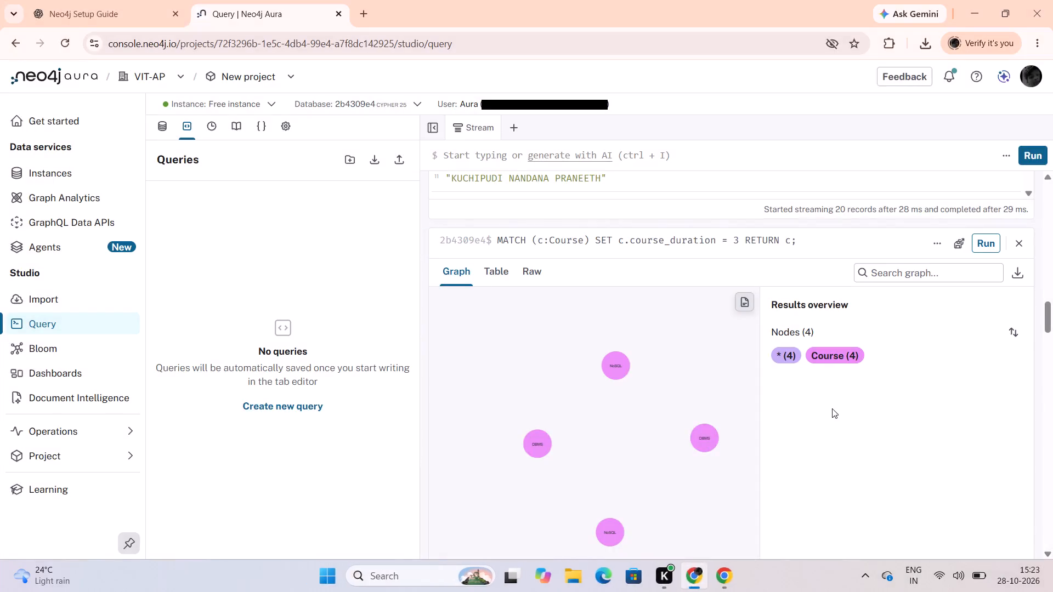
left_click(1026, 459)
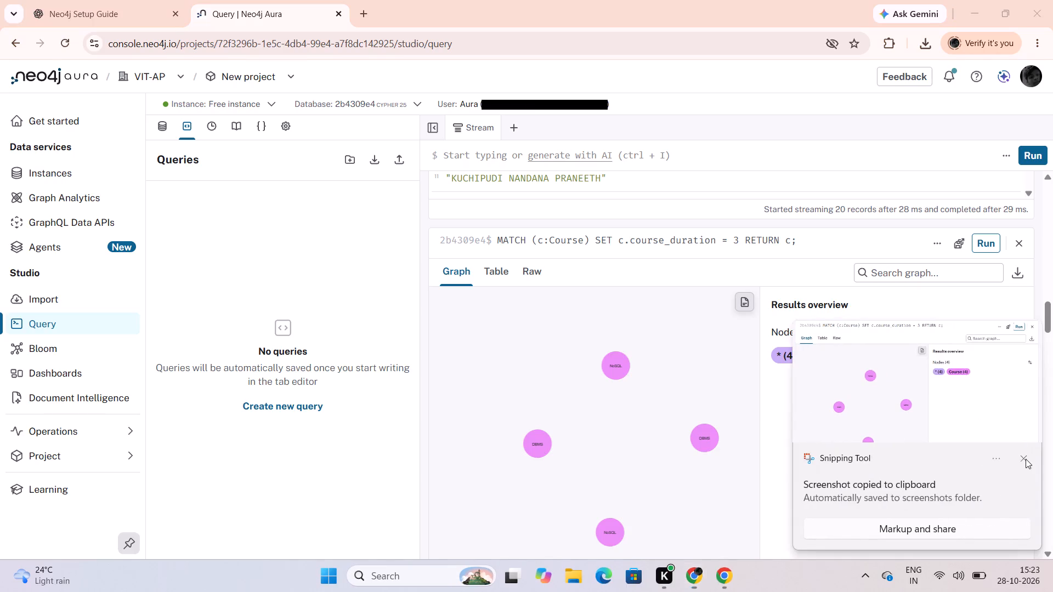
Look through the whole Name table and the raw output of the MATCH (n) WHERE n.name IS NOT NULL query, ending at the top of the table.
scroll(794, 419, "up", 6)
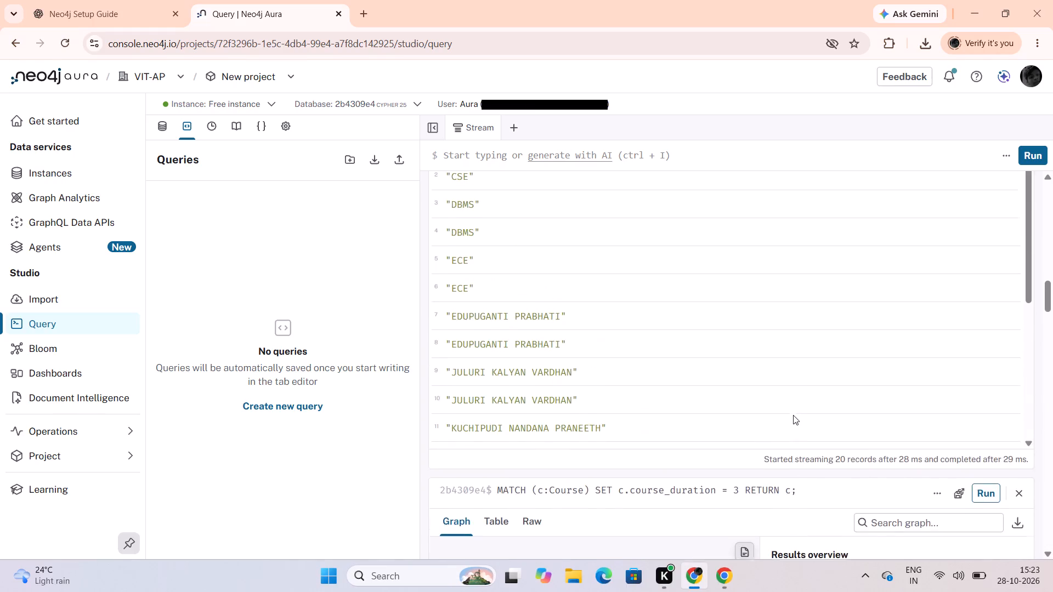
scroll(793, 415, "up", 2)
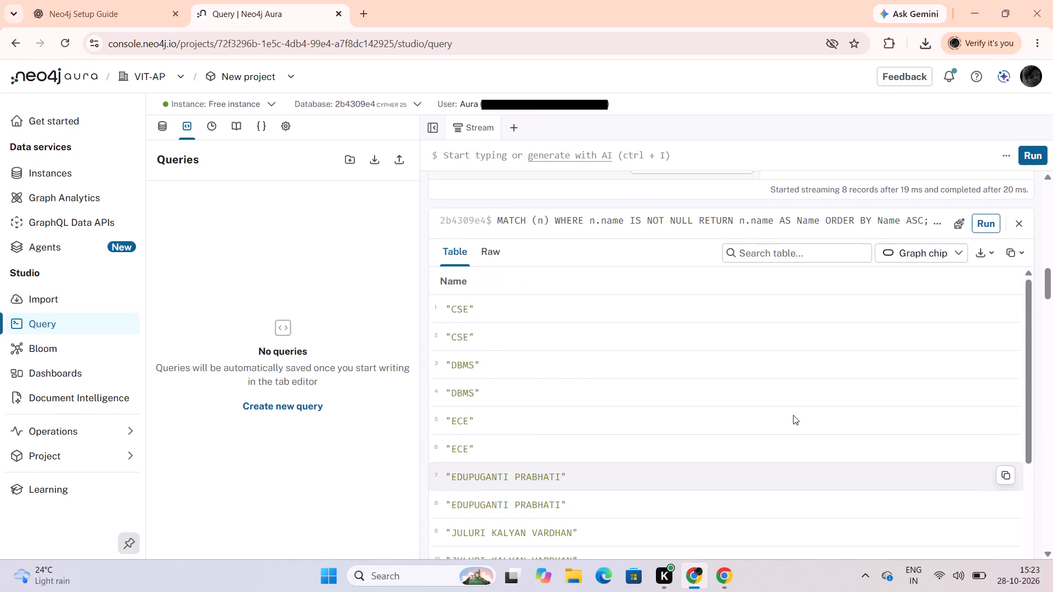
scroll(793, 415, "down", 1)
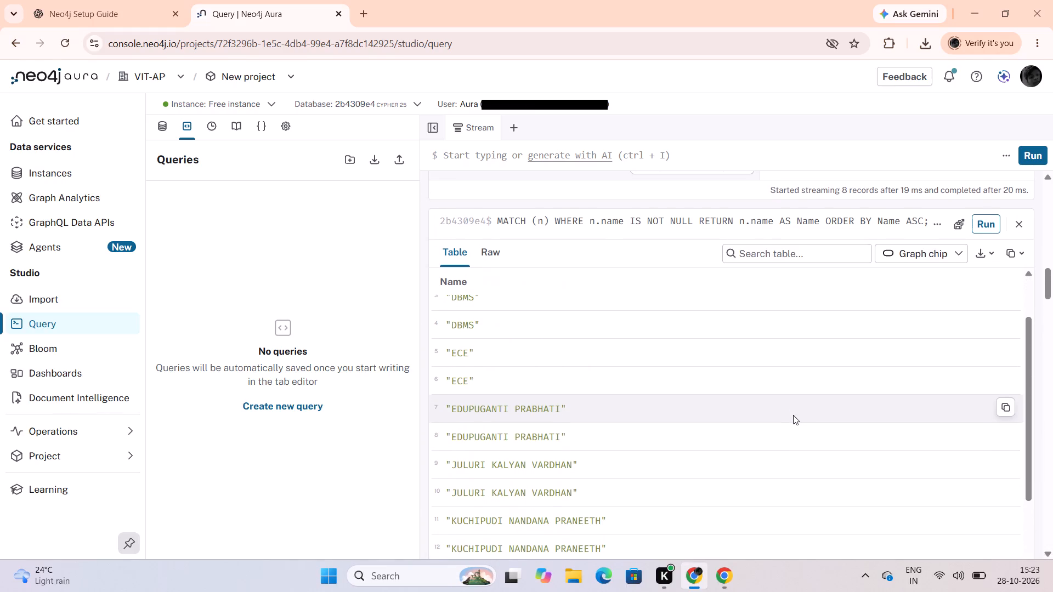
scroll(793, 415, "down", 6)
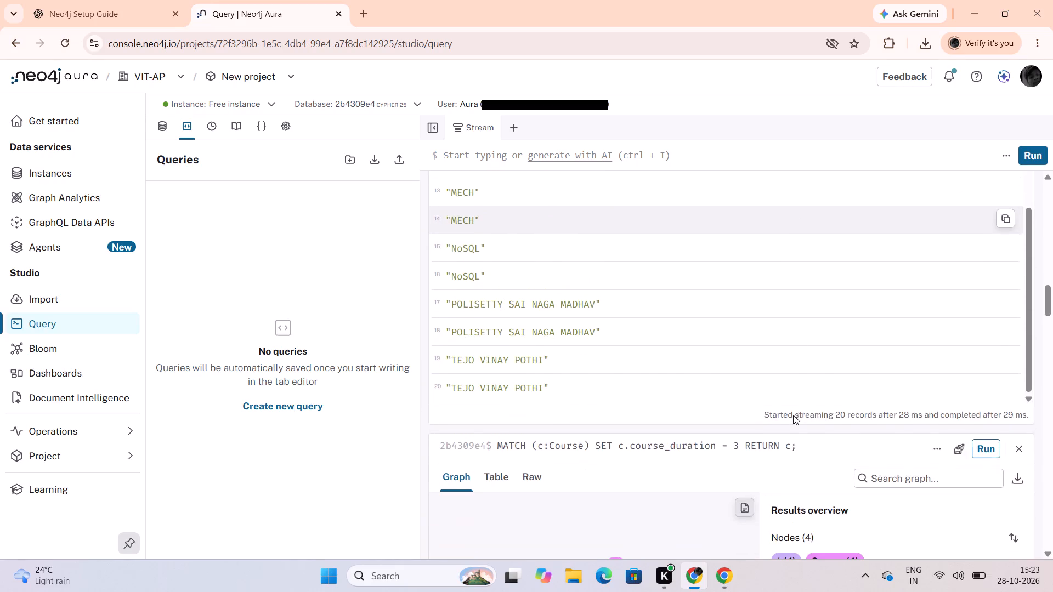
scroll(793, 415, "up", 5)
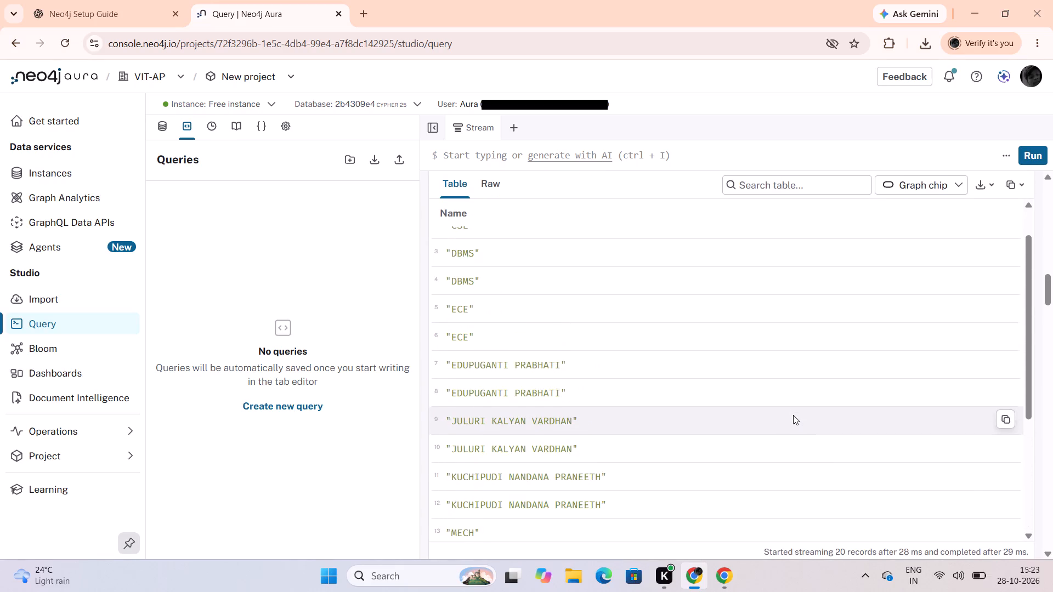
scroll(793, 415, "up", 4)
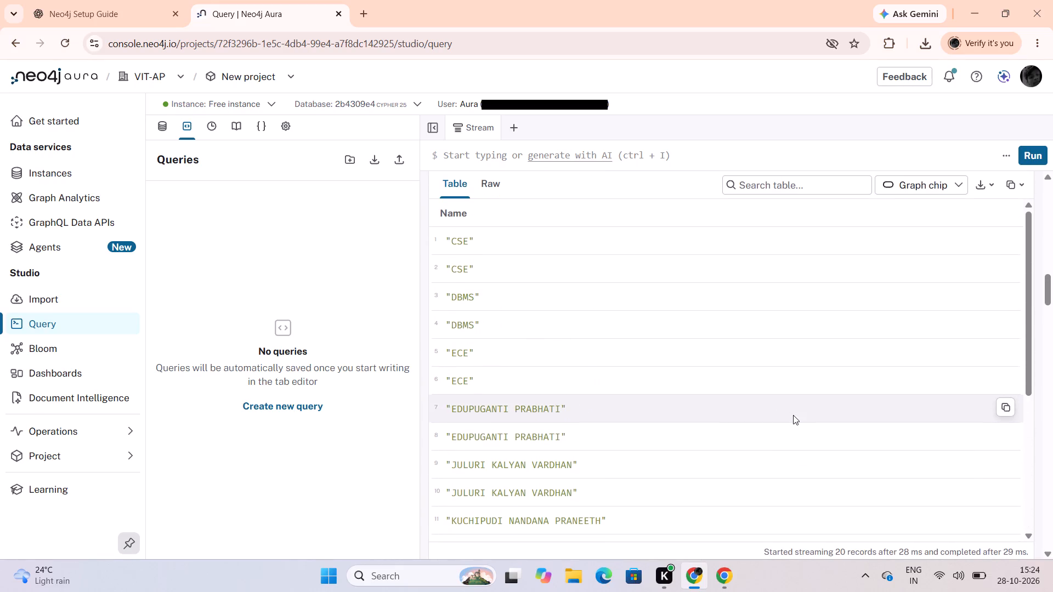
scroll(793, 415, "up", 1)
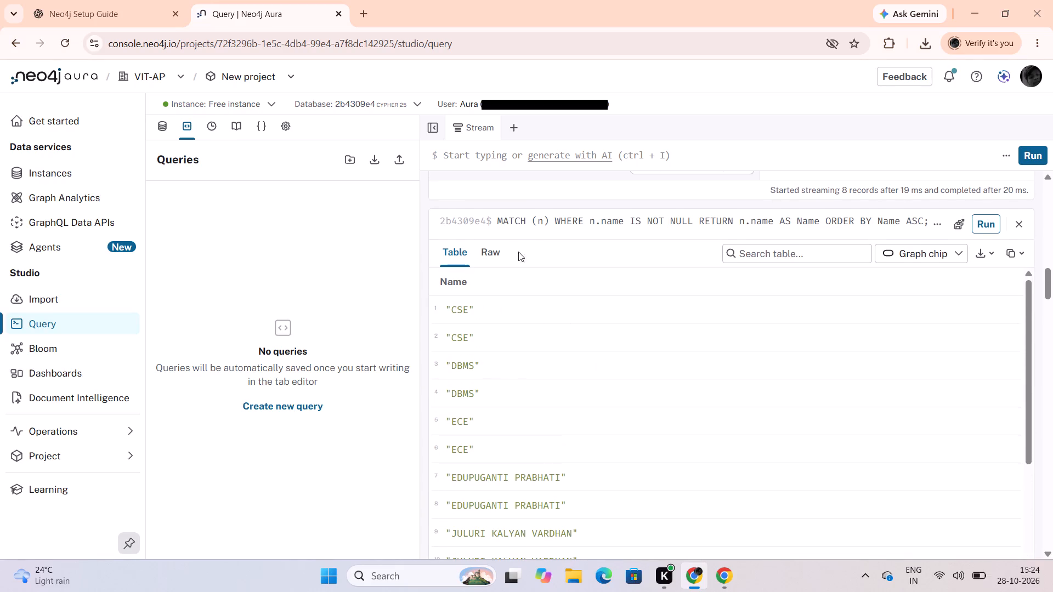
left_click(502, 252)
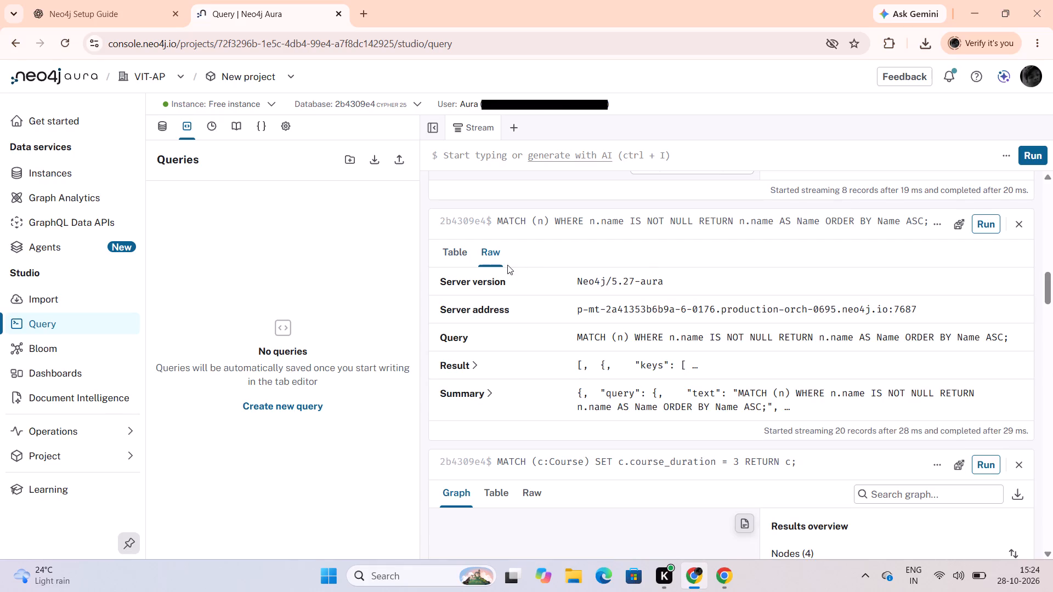
left_click(459, 255)
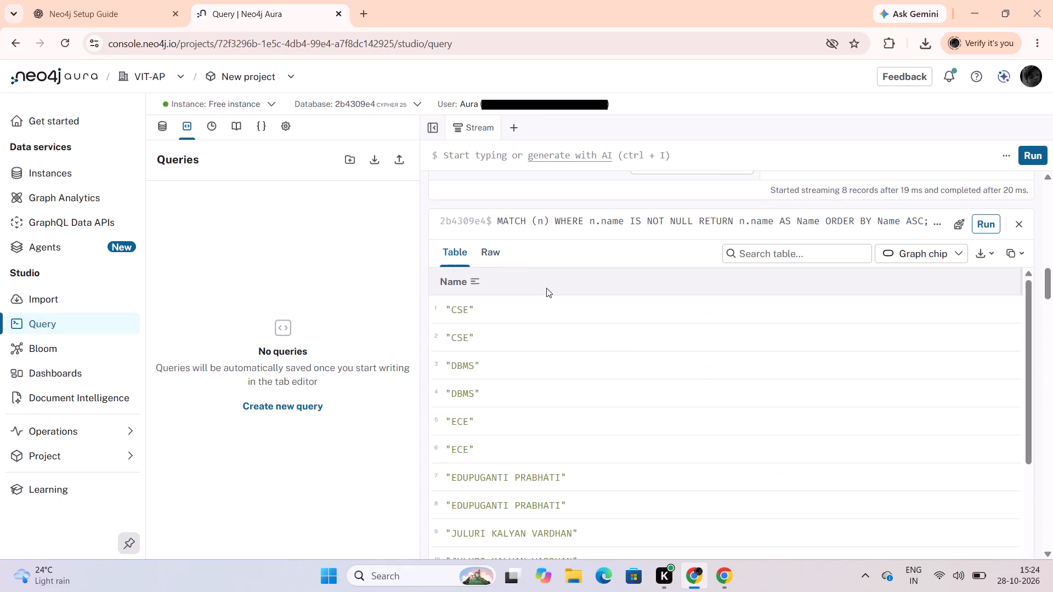
Take a rectangular screenshot of the MATCH (n) WHERE n.name IS NOT NULL query with the first rows of its Name table, and dismiss the notification.
key("shift+super+s")
left_click_drag(422, 202, 547, 254)
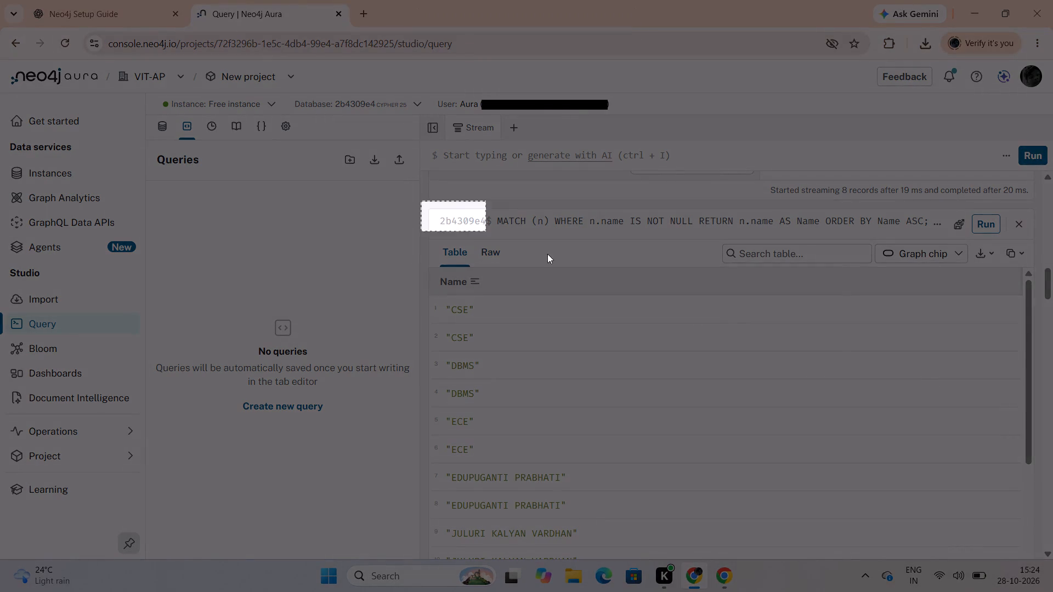
left_click_drag(547, 254, 1052, 561)
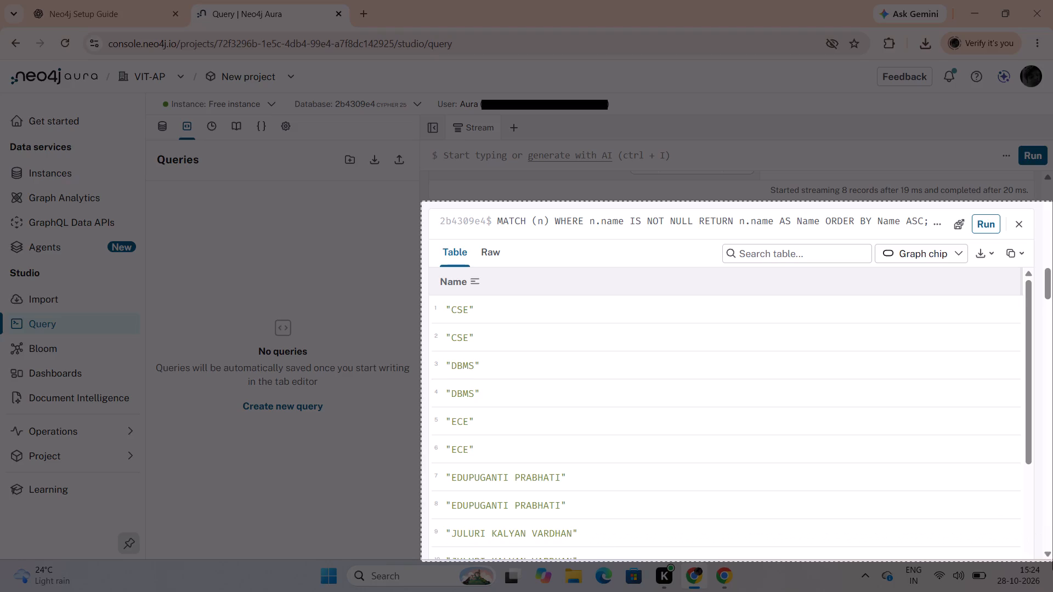
left_click_drag(1052, 561, 1052, 556)
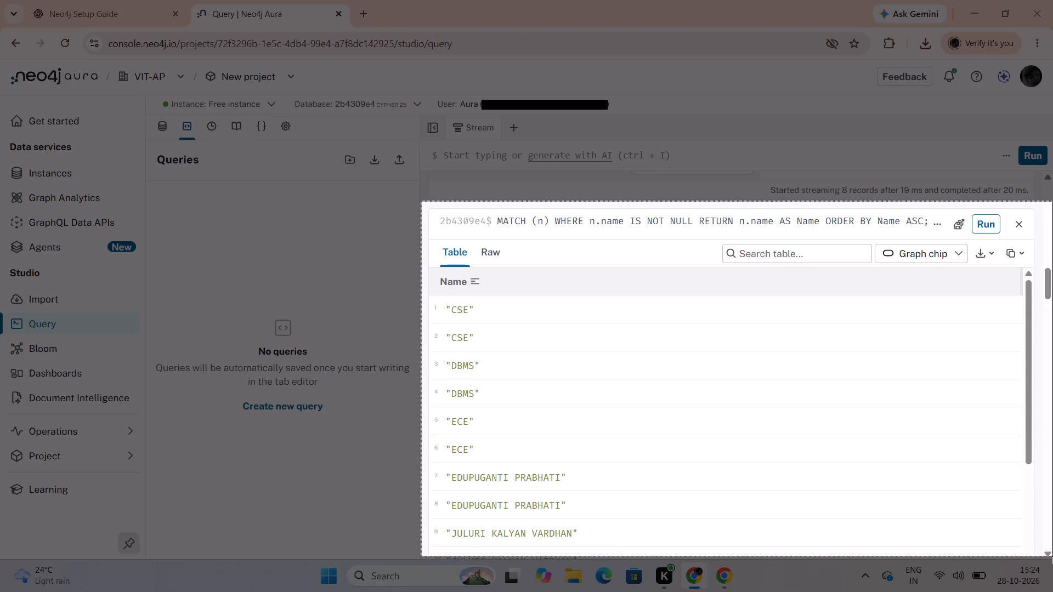
left_click_drag(1052, 556, 1052, 555)
scroll(648, 437, "down", 3)
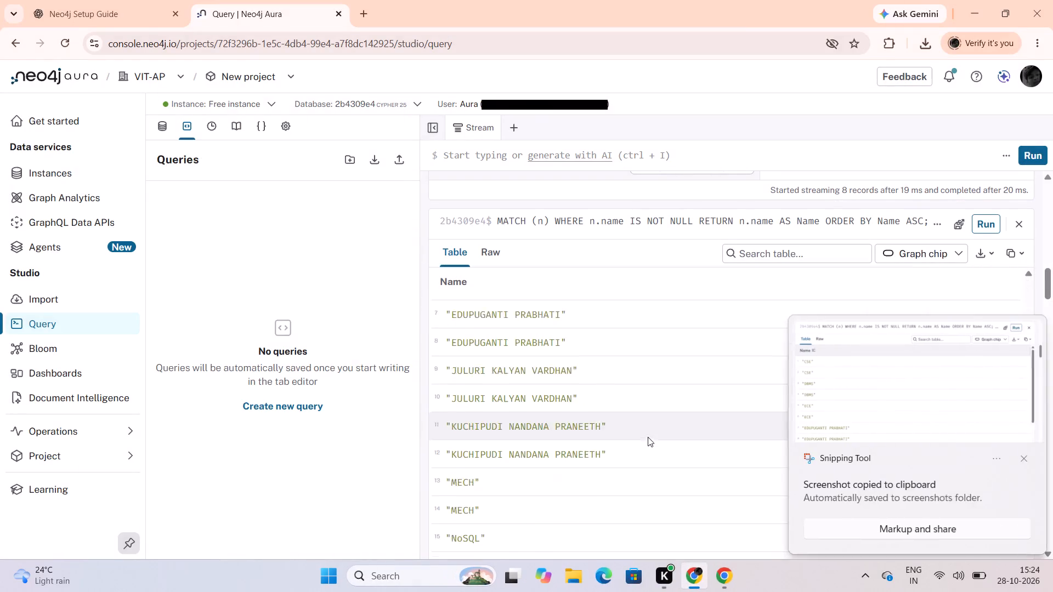
scroll(656, 430, "down", 1)
left_click(1024, 454)
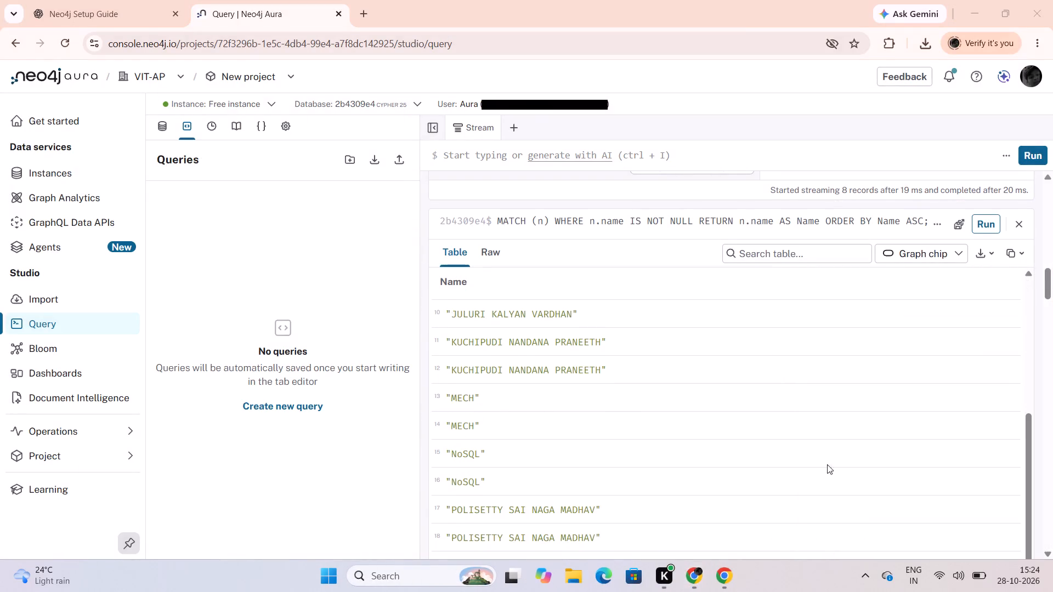
Take a rectangular screenshot of the remaining Name table rows, from 10 through 20, and dismiss the capture notification.
scroll(367, 246, "down", 2)
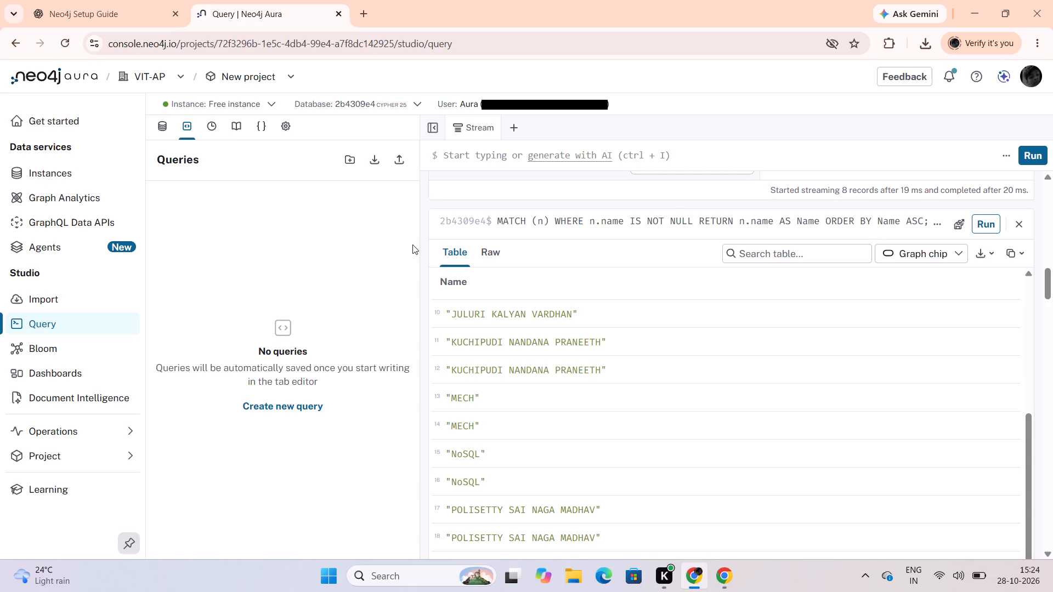
scroll(414, 244, "down", 2)
scroll(507, 247, "down", 1)
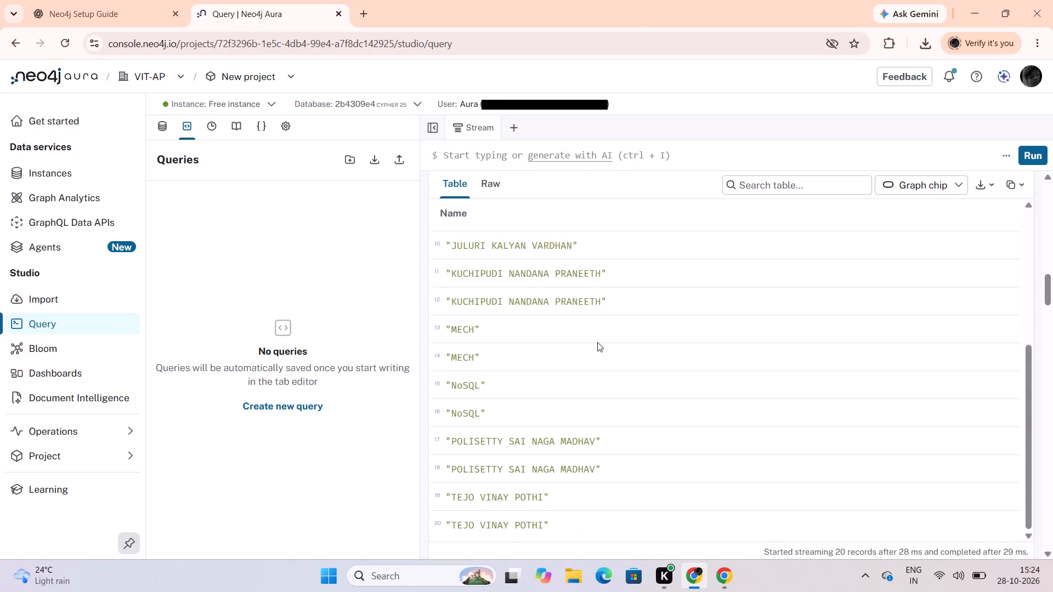
key("shift+super+s")
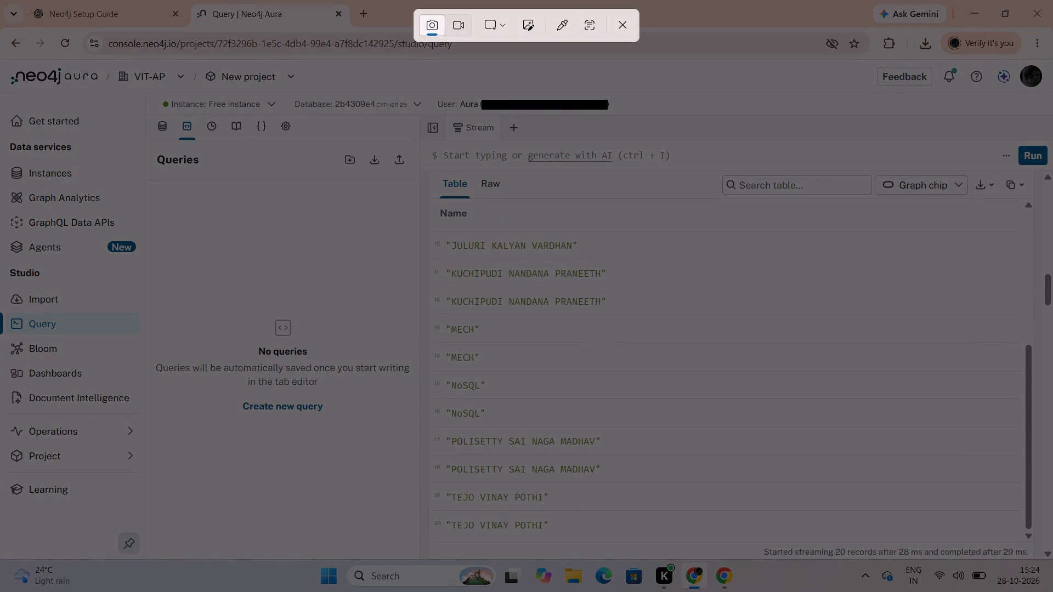
left_click_drag(426, 170, 1052, 527)
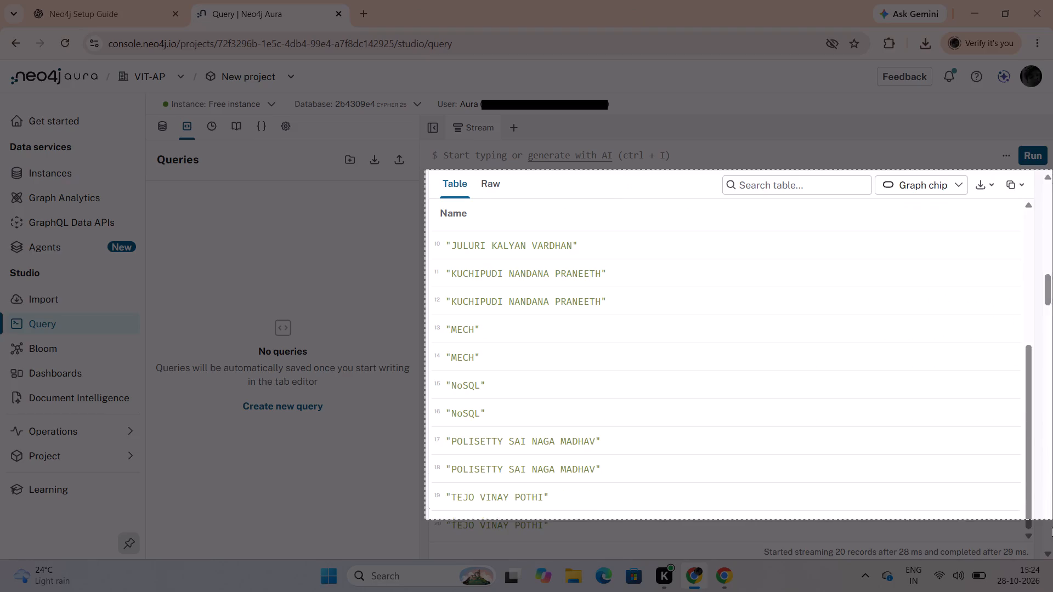
left_click_drag(1052, 527, 1029, 547)
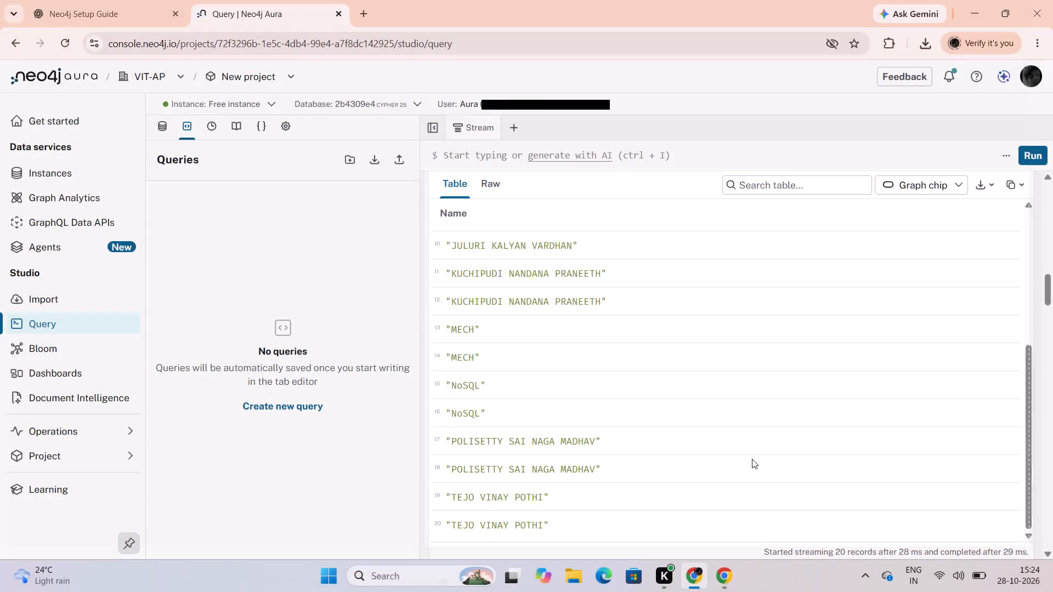
scroll(501, 350, "down", 3)
scroll(501, 350, "up", 8)
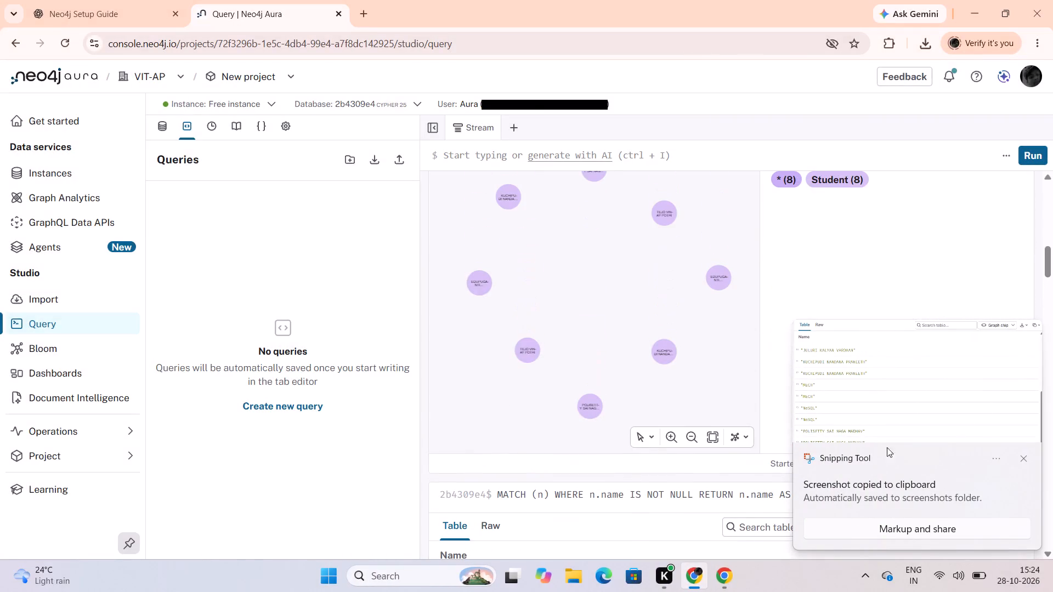
left_click(1021, 455)
Screenshot the Student BELONGS_TO Department query directly above the Name query, with its graph and results overview, and dismiss the notification.
scroll(851, 417, "up", 1)
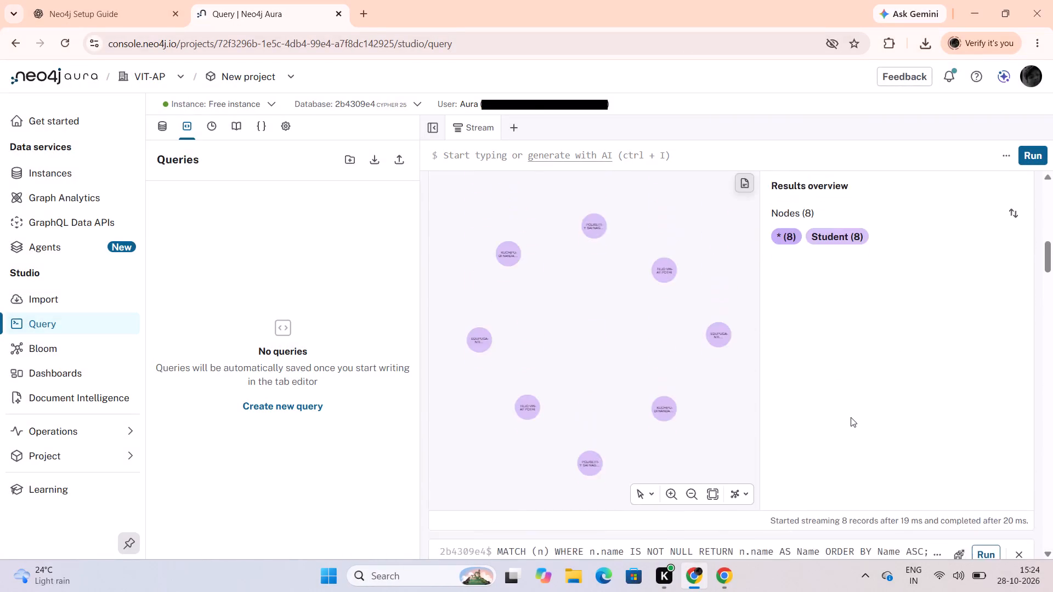
scroll(851, 417, "up", 1)
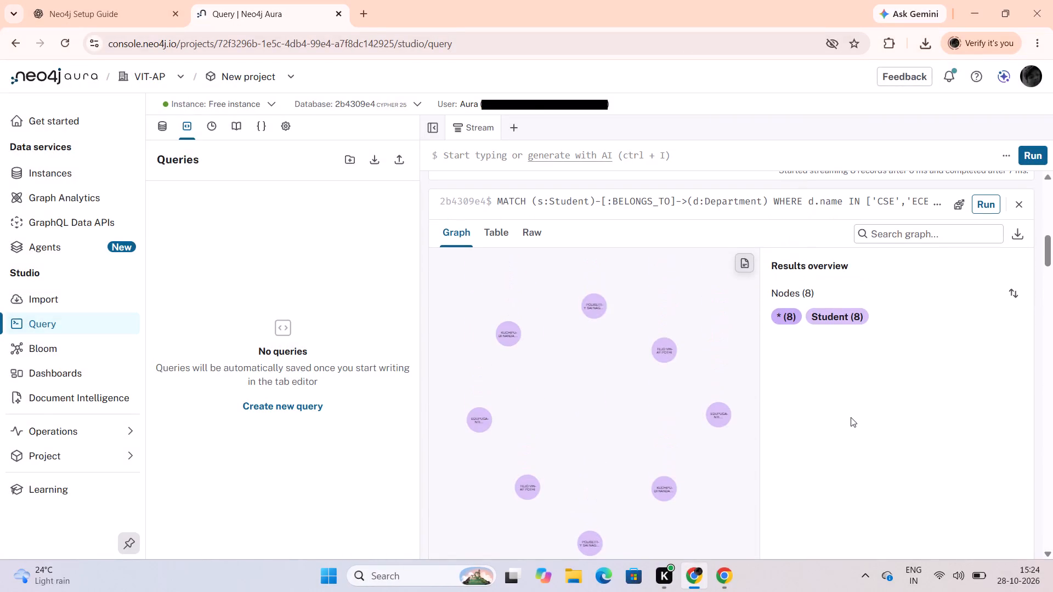
key("shift+super+s")
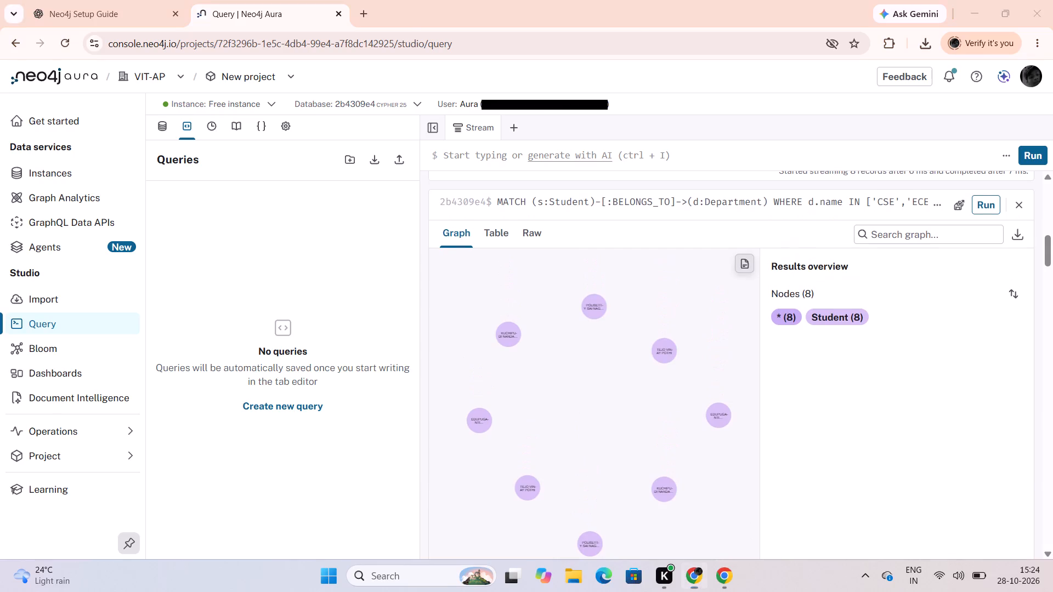
left_click_drag(420, 183, 1035, 549)
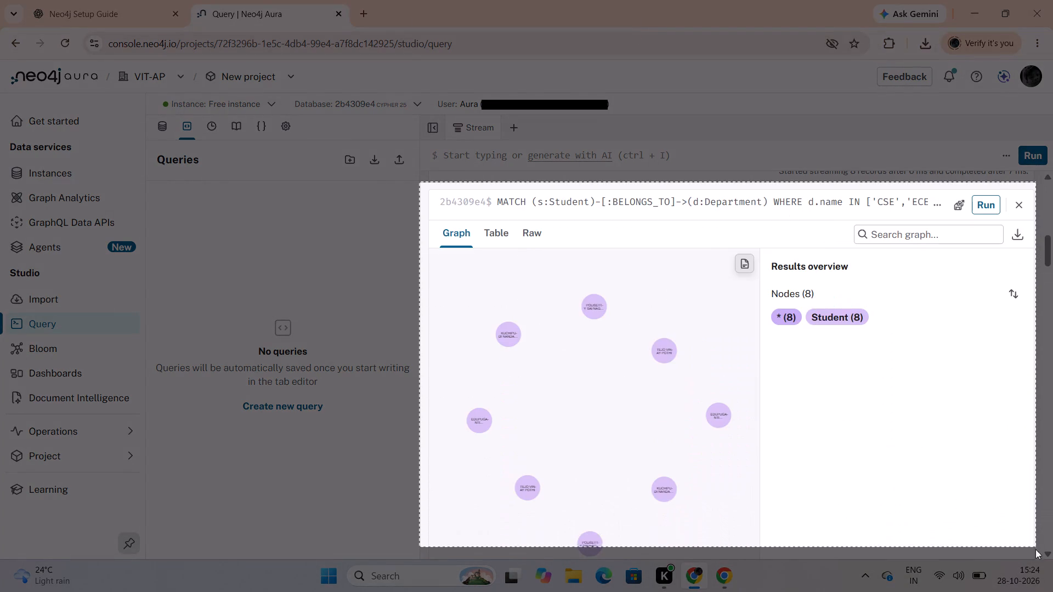
left_click_drag(1035, 549, 1038, 557)
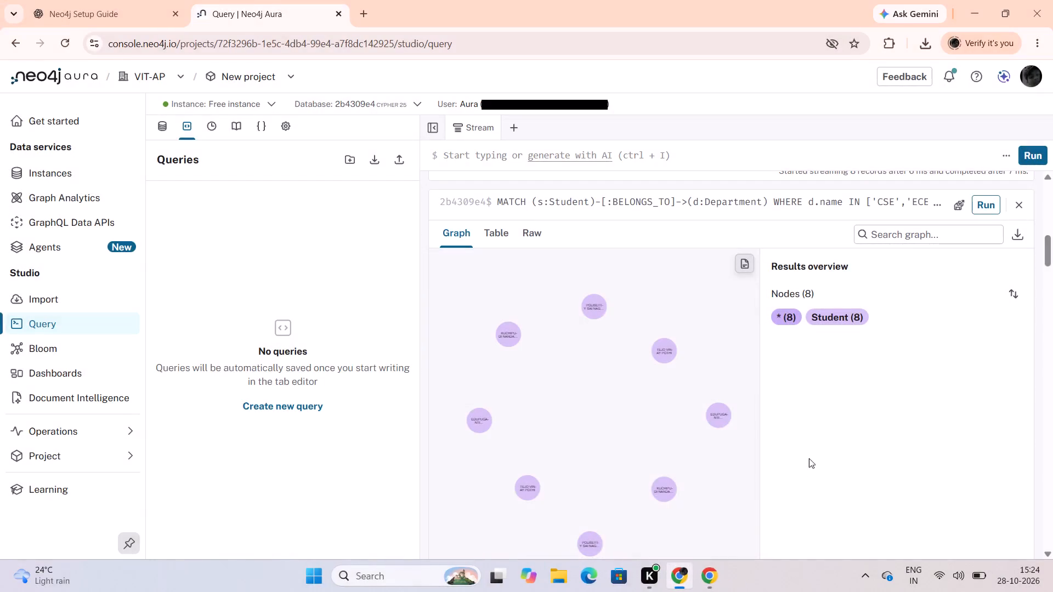
scroll(876, 445, "up", 3)
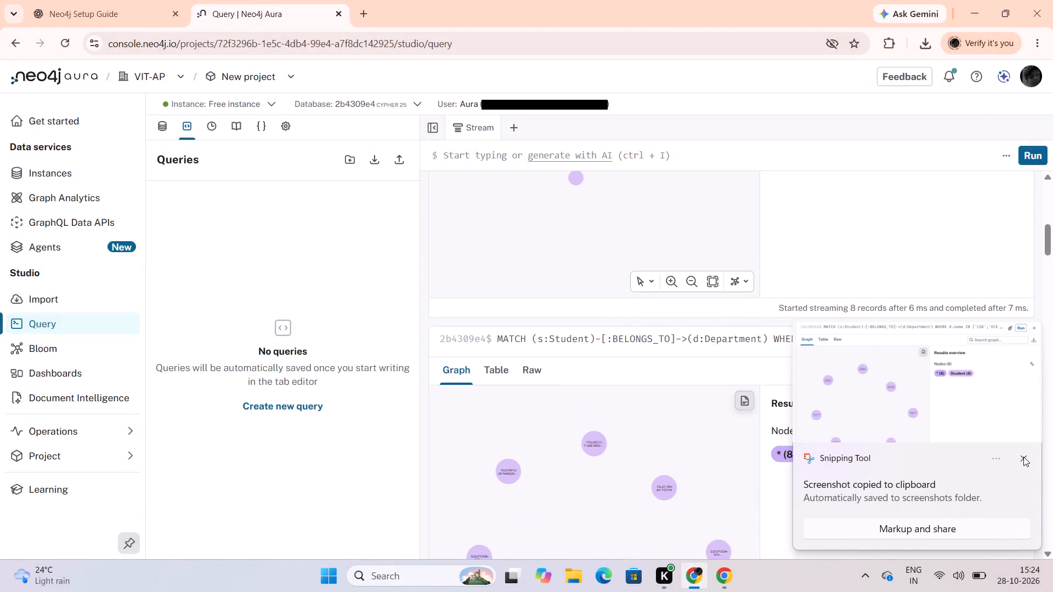
left_click(1024, 457)
Screenshot the BELONGS_TO query directly below the CourseID query, with all Student nodes and the results overview in frame, and dismiss the notification.
scroll(895, 486, "up", 4)
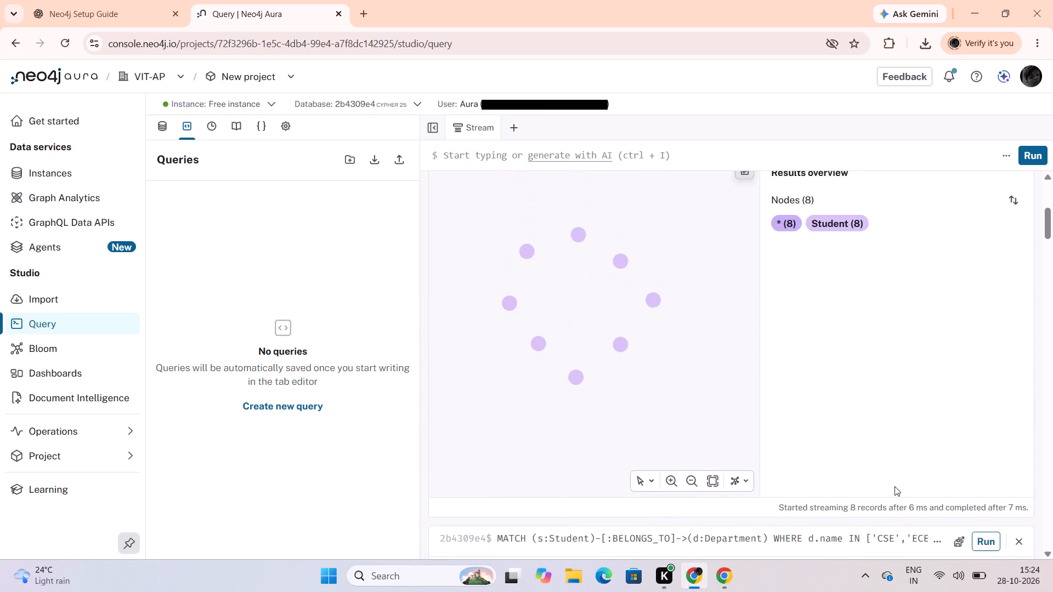
scroll(895, 486, "up", 1)
scroll(656, 446, "down", 2)
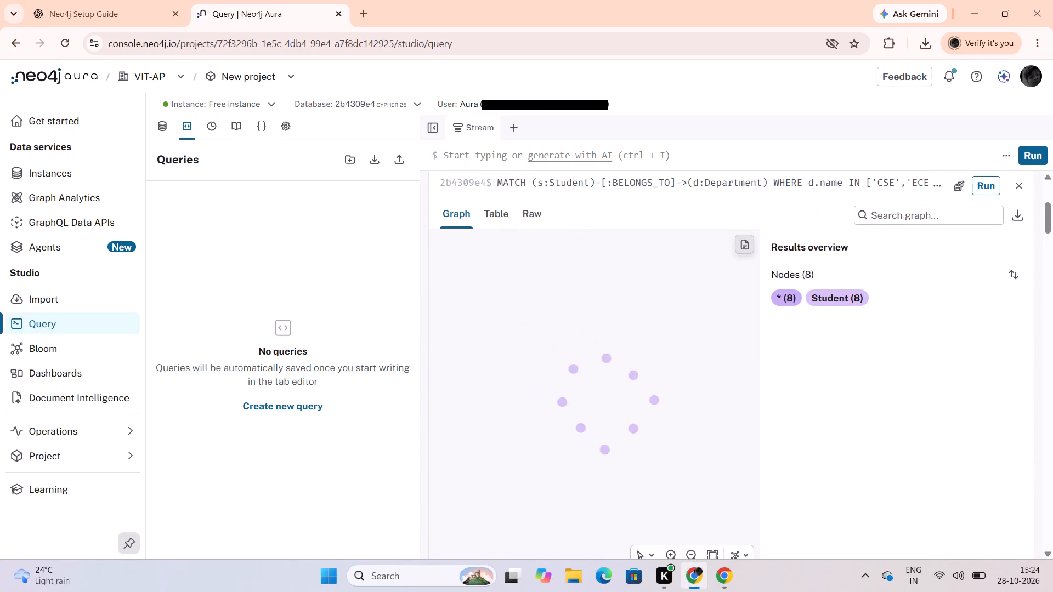
scroll(656, 446, "down", 1)
scroll(656, 445, "up", 6)
scroll(577, 369, "up", 2)
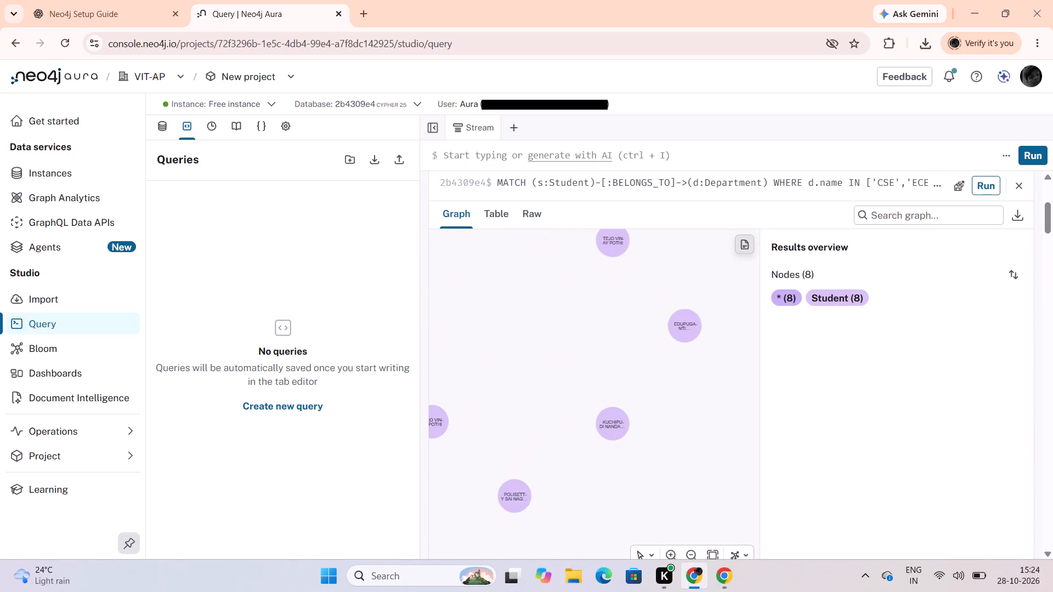
left_click_drag(557, 361, 620, 412)
scroll(619, 412, "down", 1)
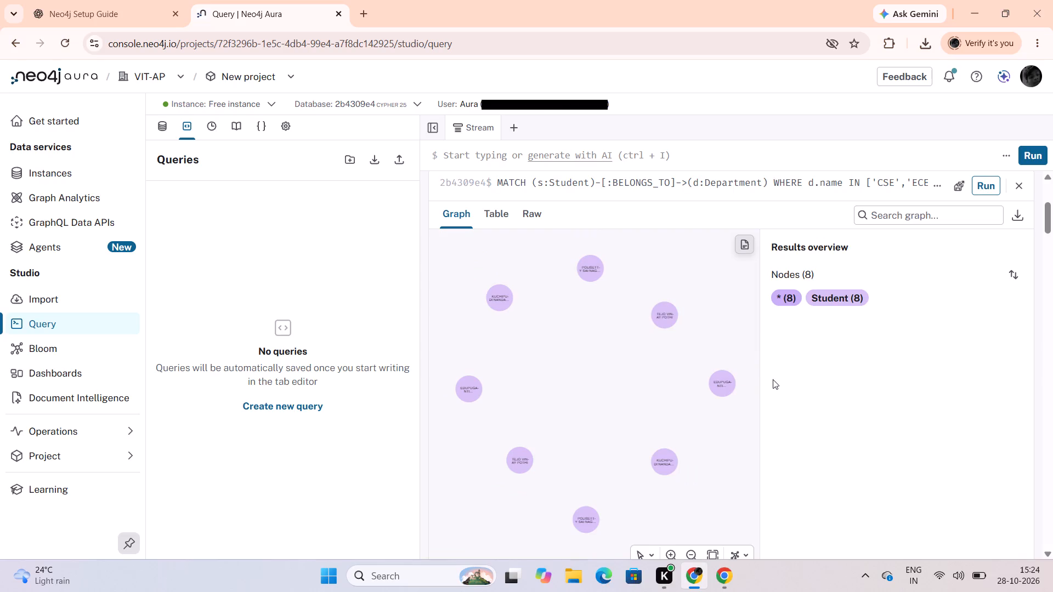
key("shift+super+s")
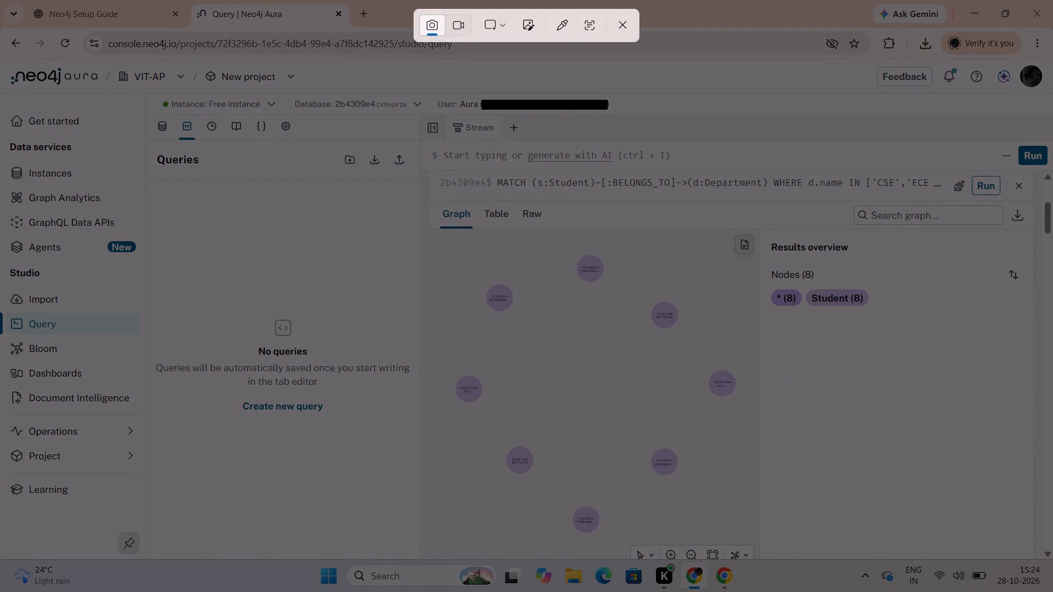
left_click_drag(422, 135, 1038, 549)
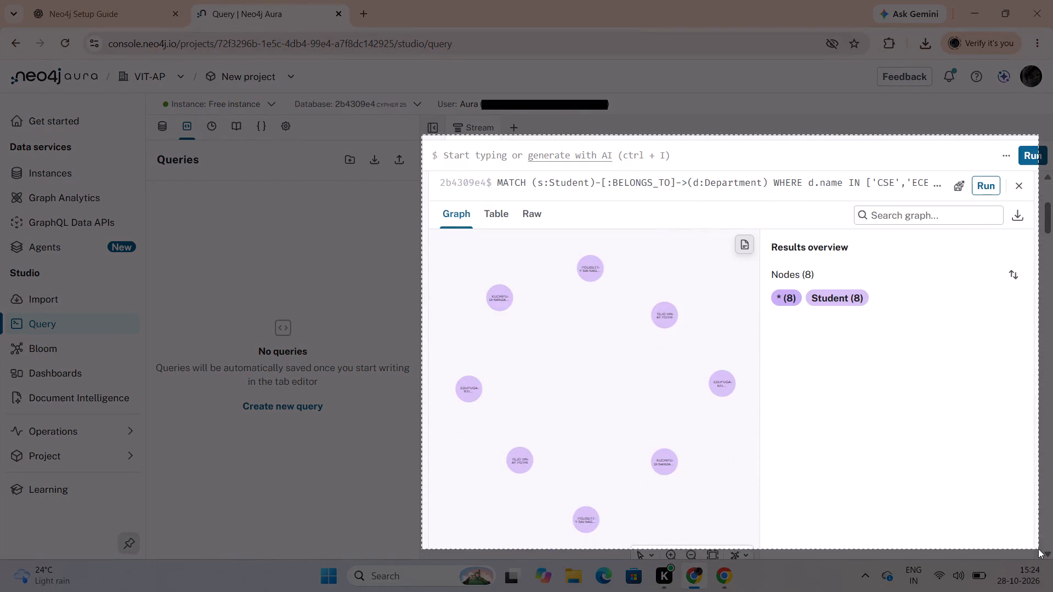
left_click_drag(1038, 549, 1046, 562)
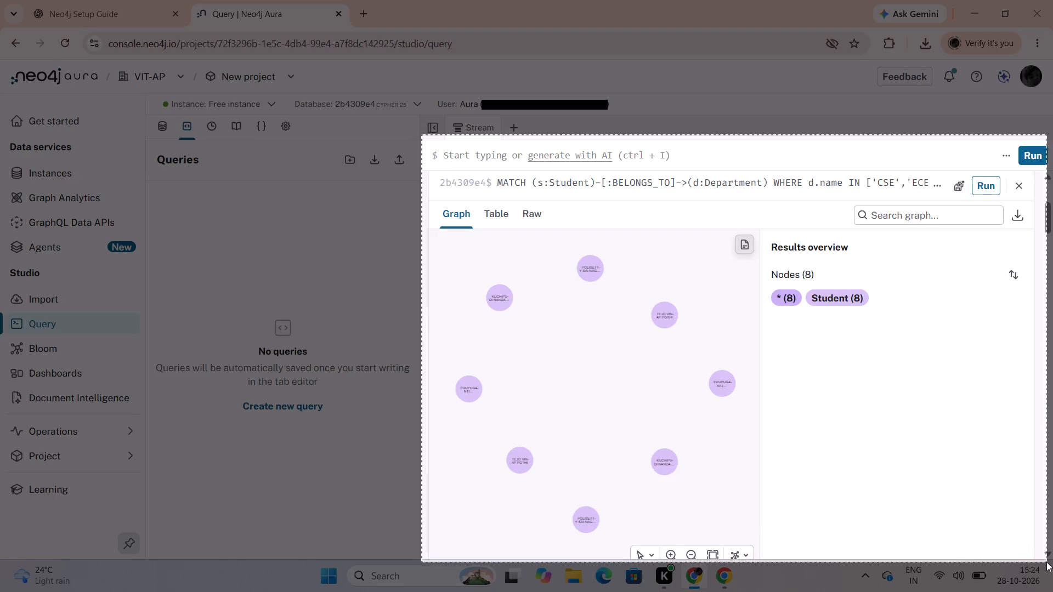
left_click_drag(1046, 562, 1047, 562)
scroll(768, 401, "up", 4)
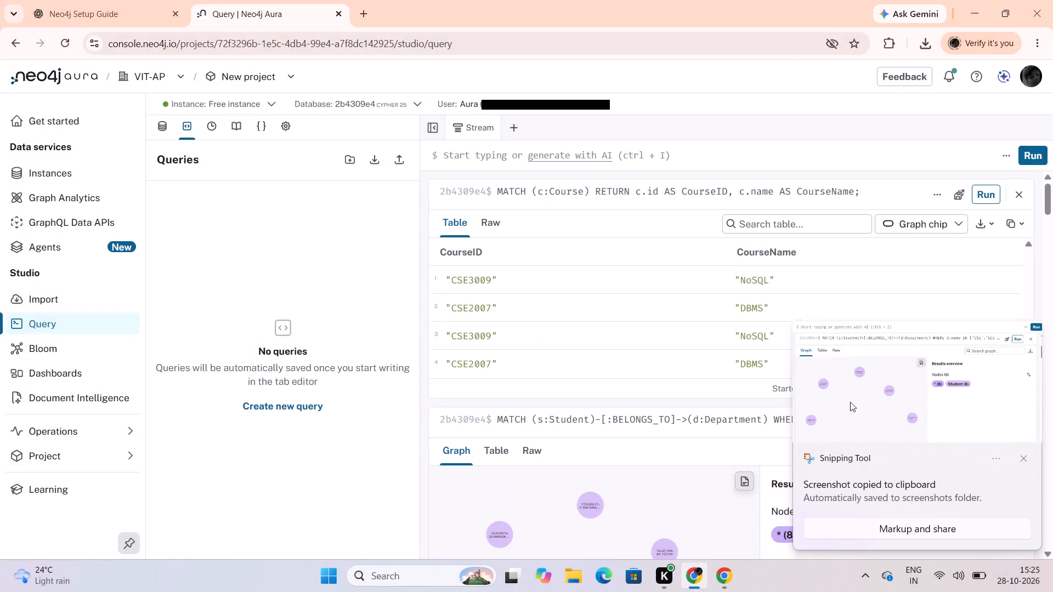
left_click(1026, 460)
Take a rectangular screenshot of the MATCH (c:Course) RETURN c.id AS CourseID, c.name AS CourseName; query with its full table.
scroll(888, 424, "up", 1)
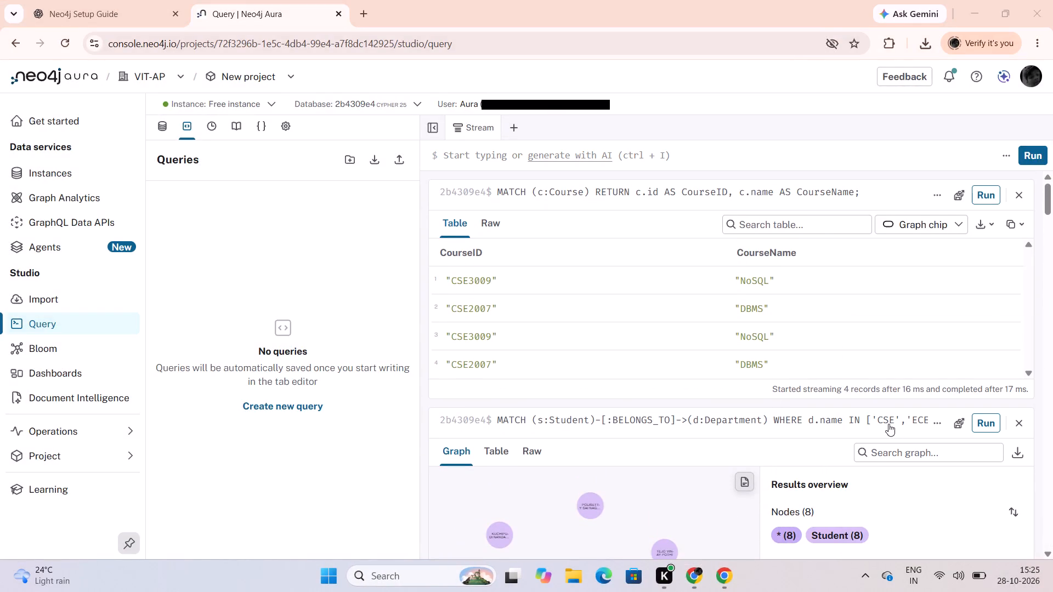
scroll(888, 424, "up", 2)
key("shift+super+s")
left_click_drag(421, 149, 428, 162)
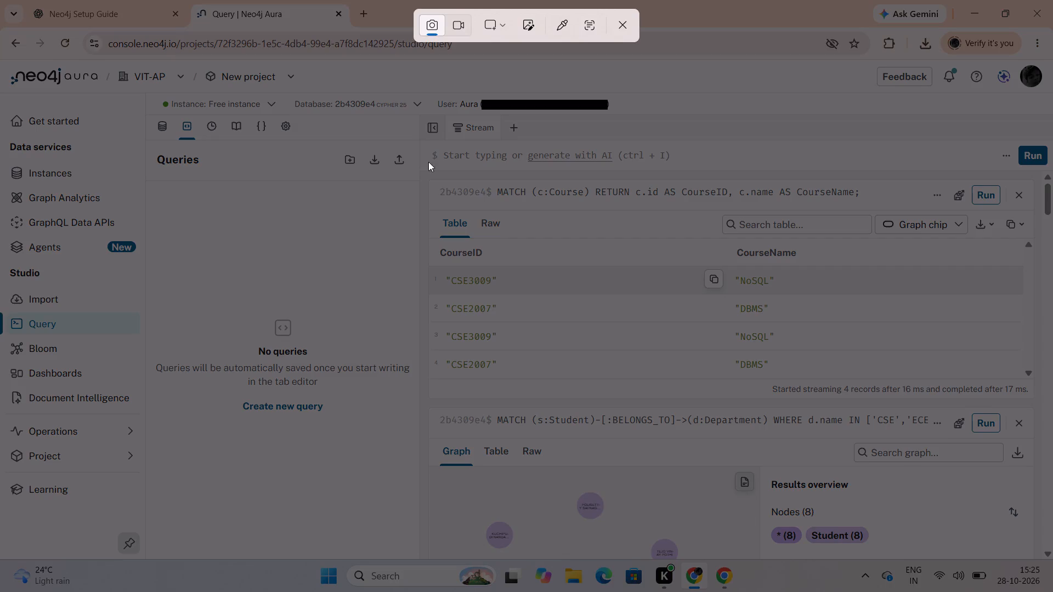
left_click_drag(428, 162, 1047, 402)
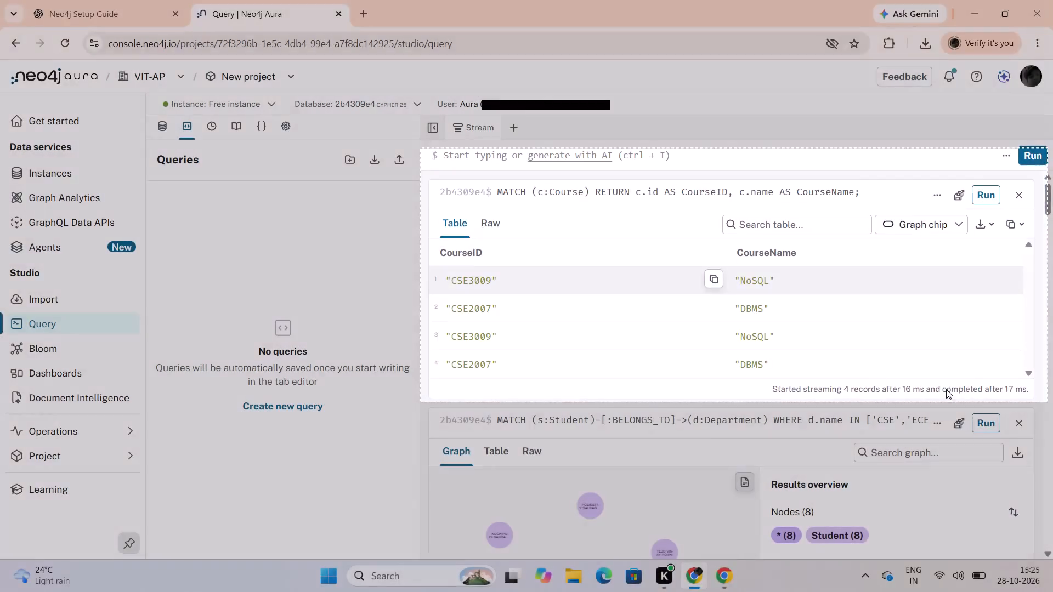
scroll(664, 316, "down", 3)
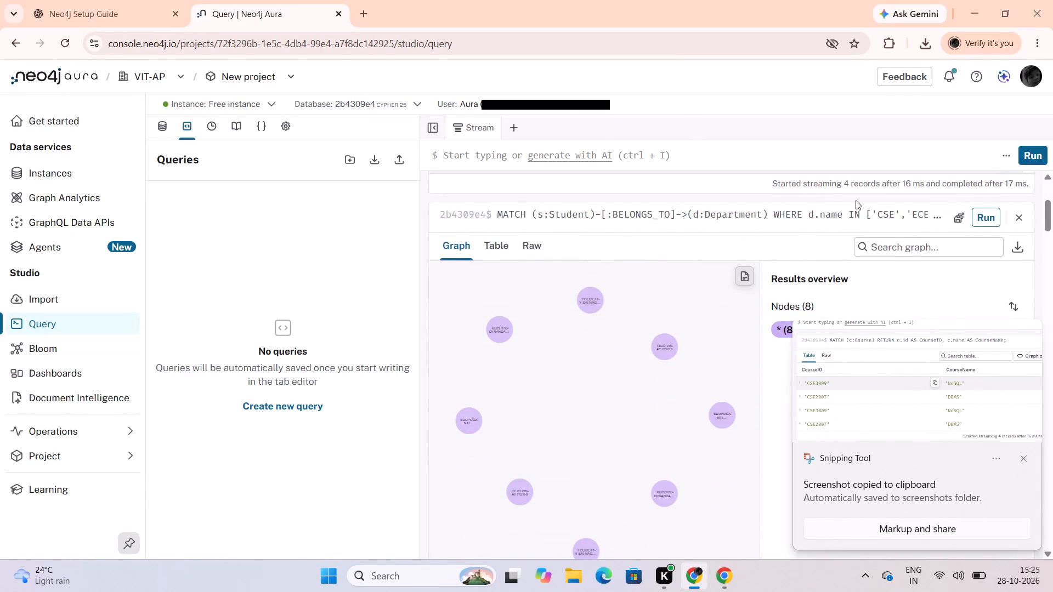
Open a new browser tab and display the list of Google apps.
left_click(364, 14)
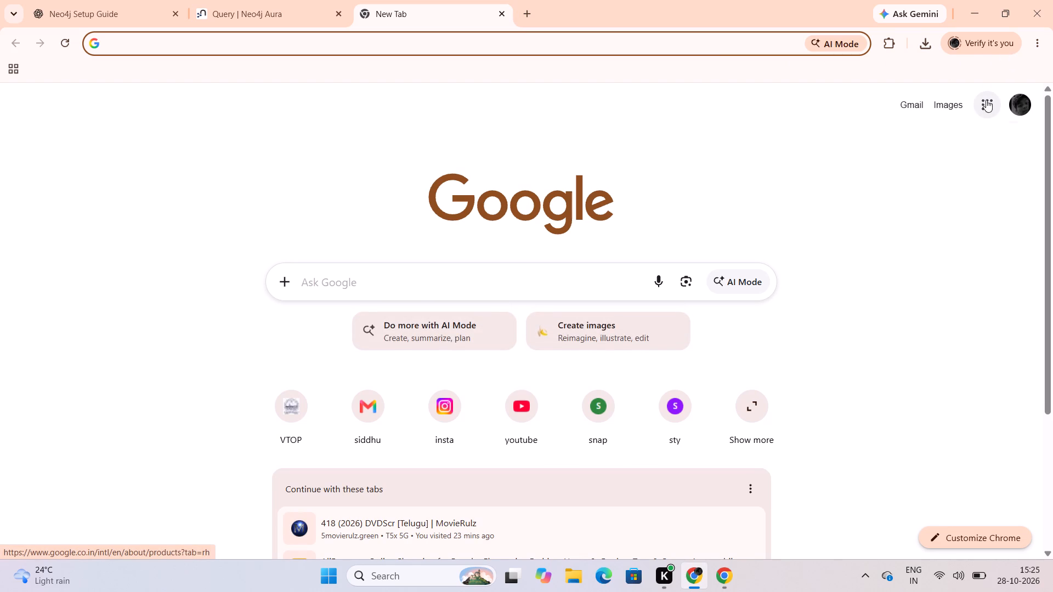
left_click(986, 98)
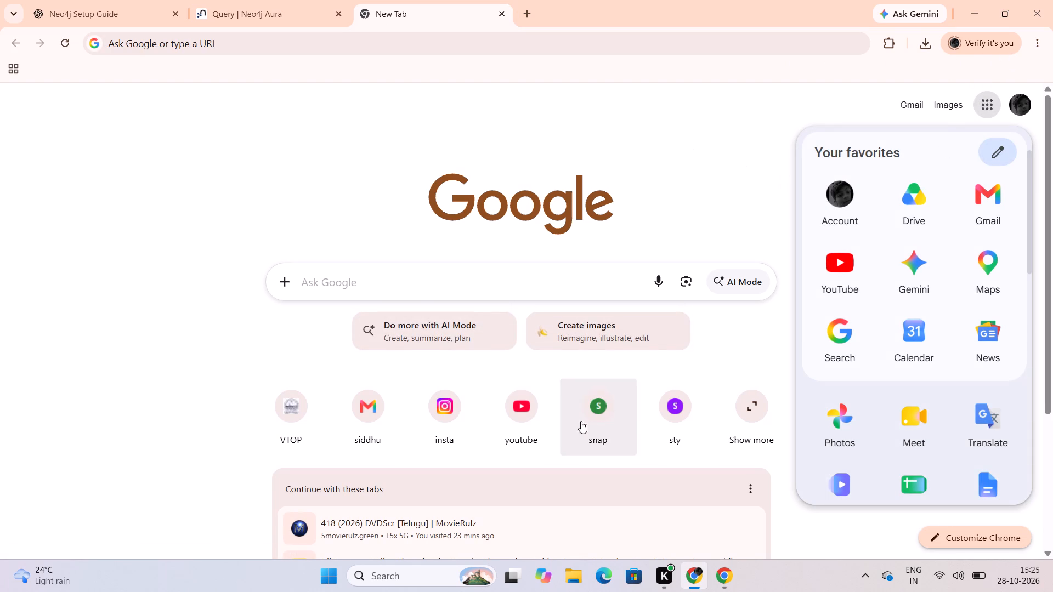
Open the recent PDF Lab Sheet 9 - Neo4j Search Commands from File Explorer in a maximized window.
left_click(579, 575)
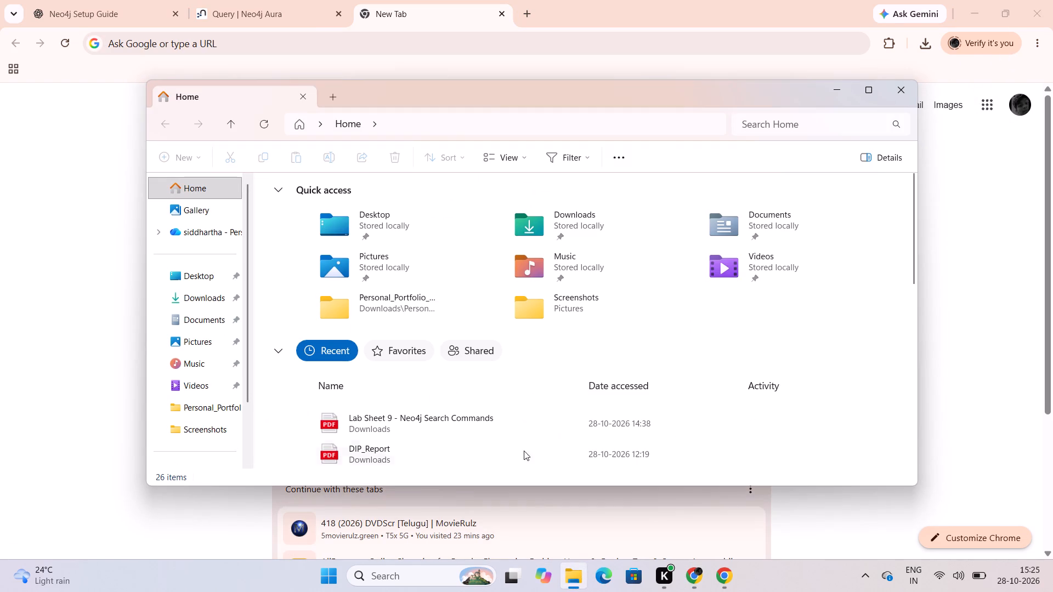
double_click(431, 417)
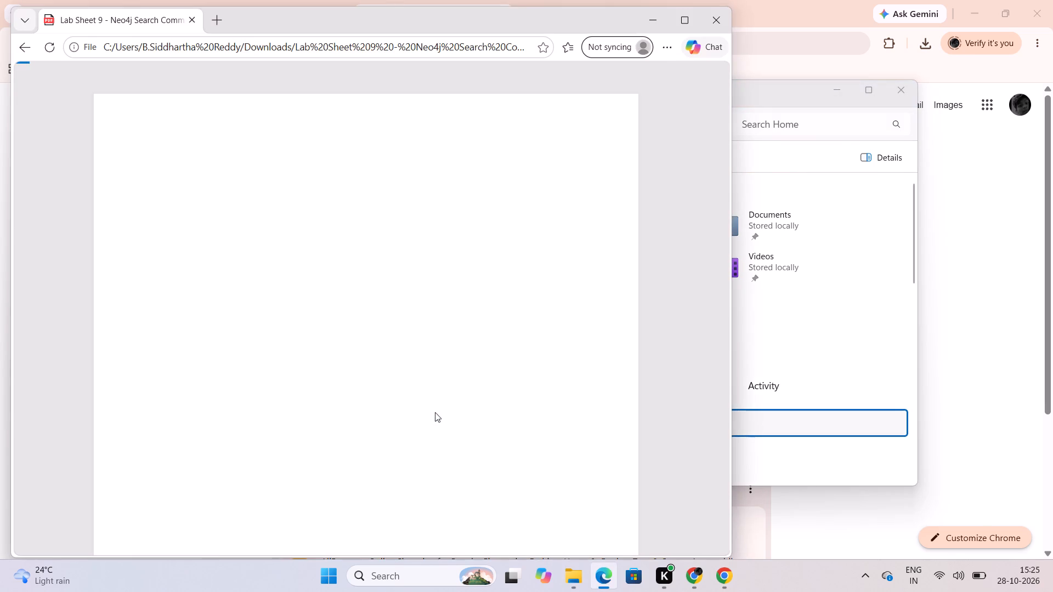
left_click(687, 16)
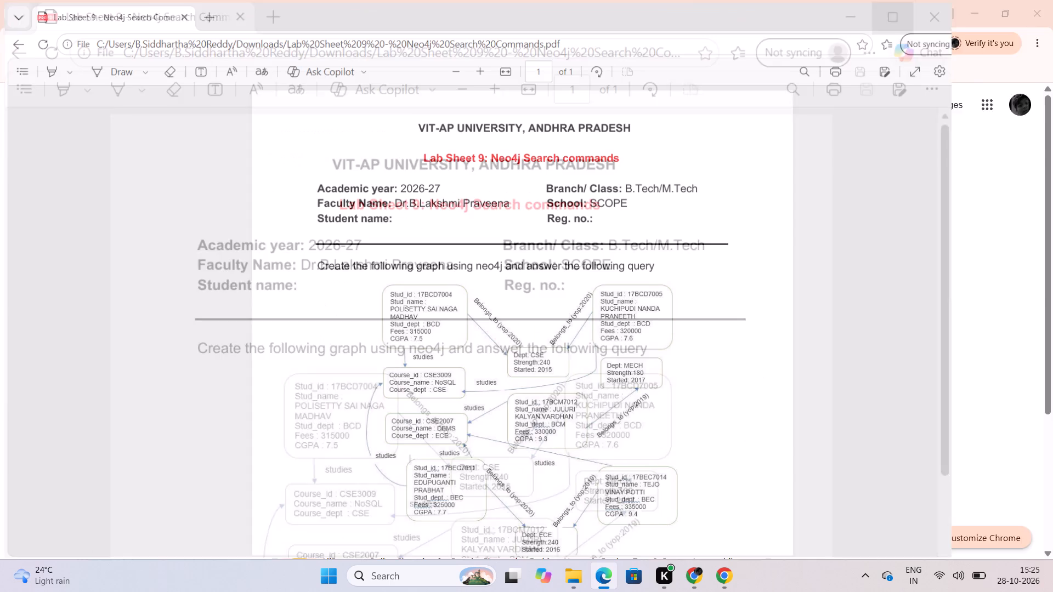
Take a rectangular screenshot of the Lab Sheet 9 page in full-screen view, from the university header to below question 10.
scroll(586, 202, "down", 1)
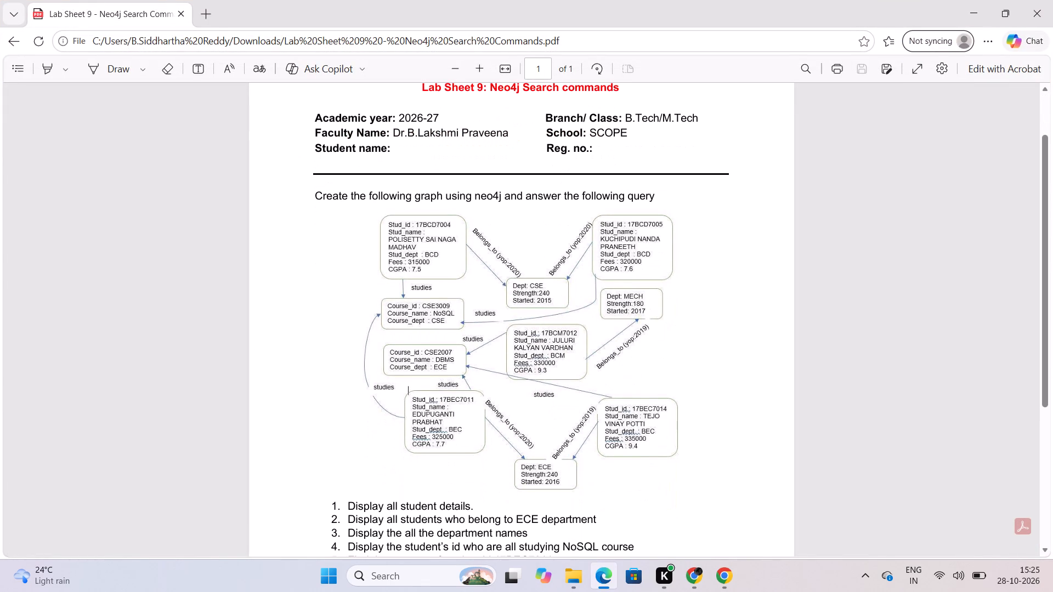
left_click(911, 67)
left_click(758, 177)
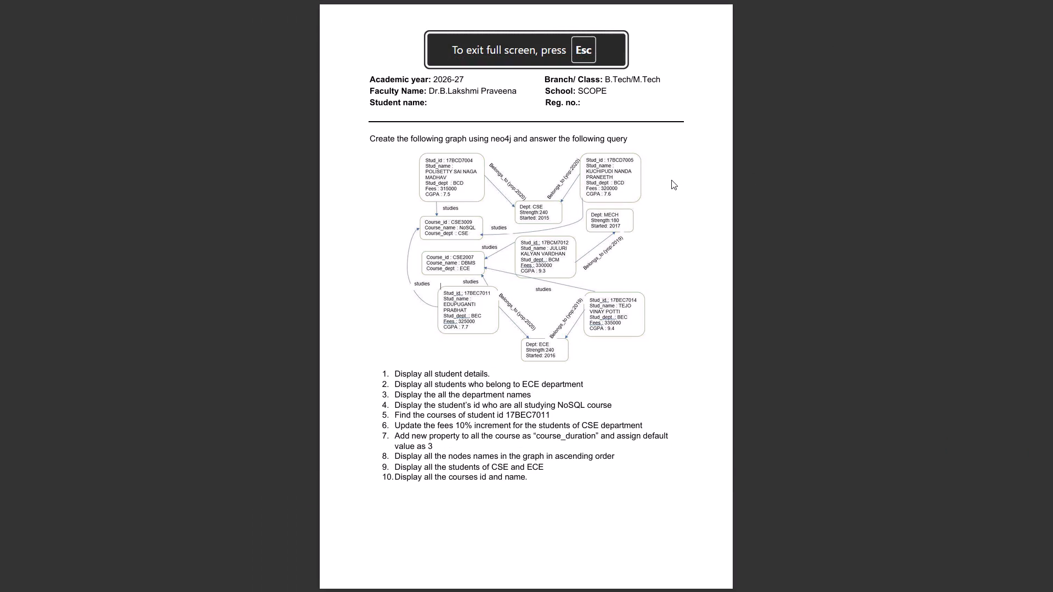
key("shift+super+s")
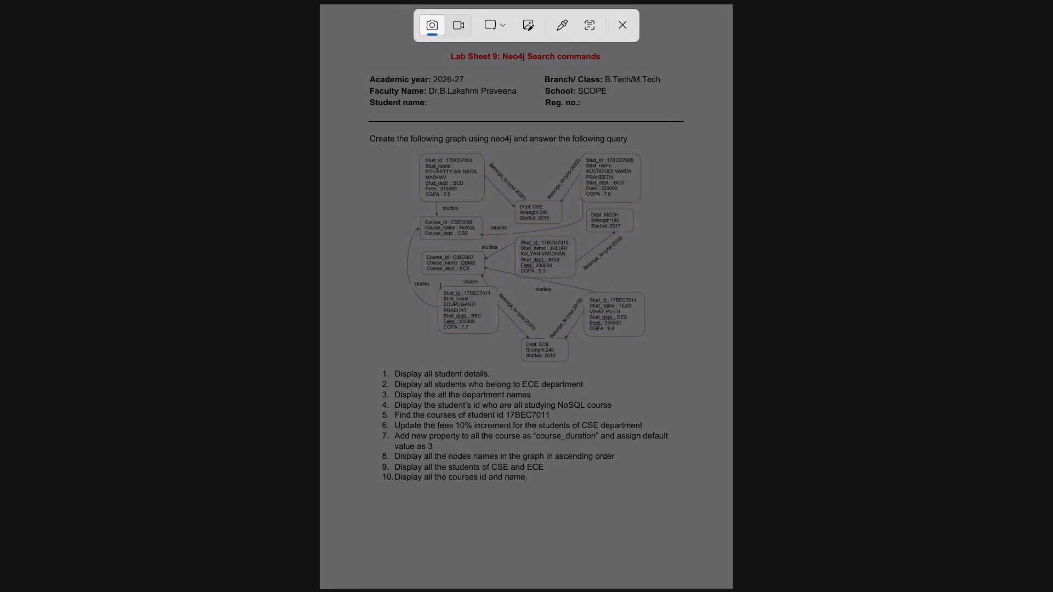
left_click_drag(322, 5, 631, 174)
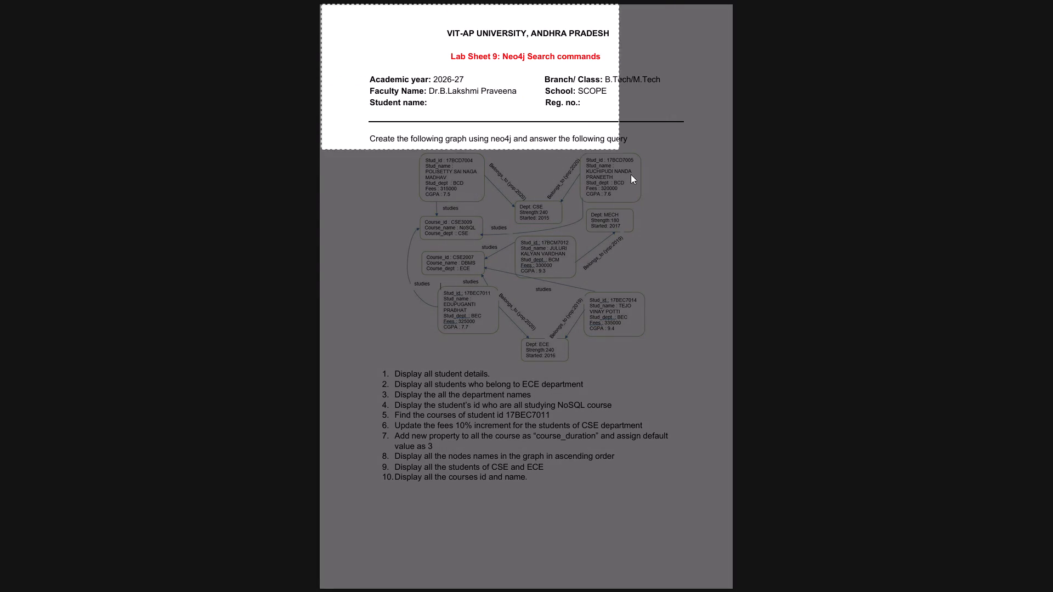
left_click_drag(631, 174, 733, 547)
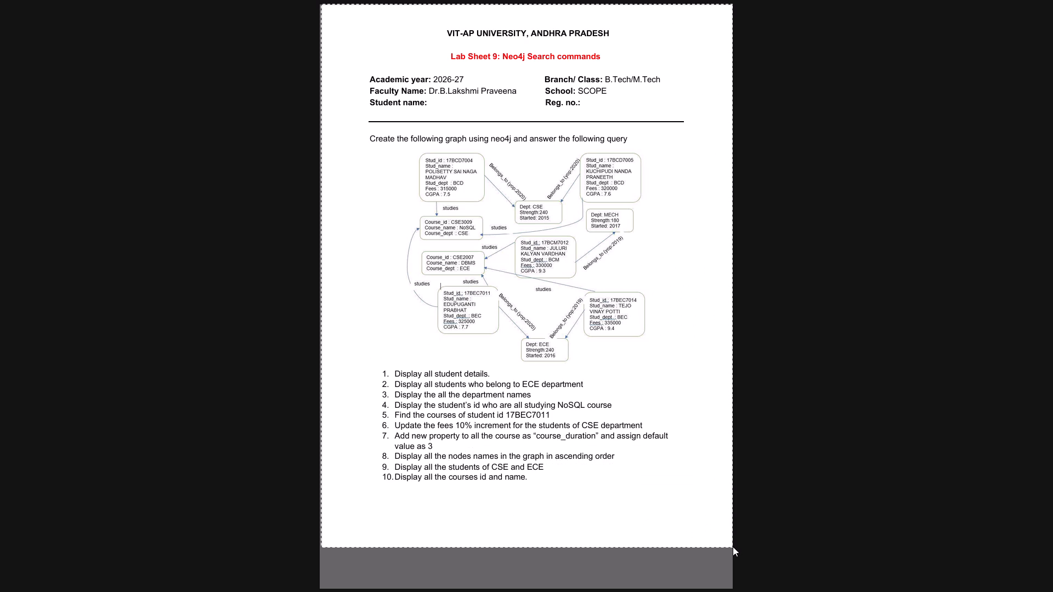
left_click_drag(733, 547, 726, 547)
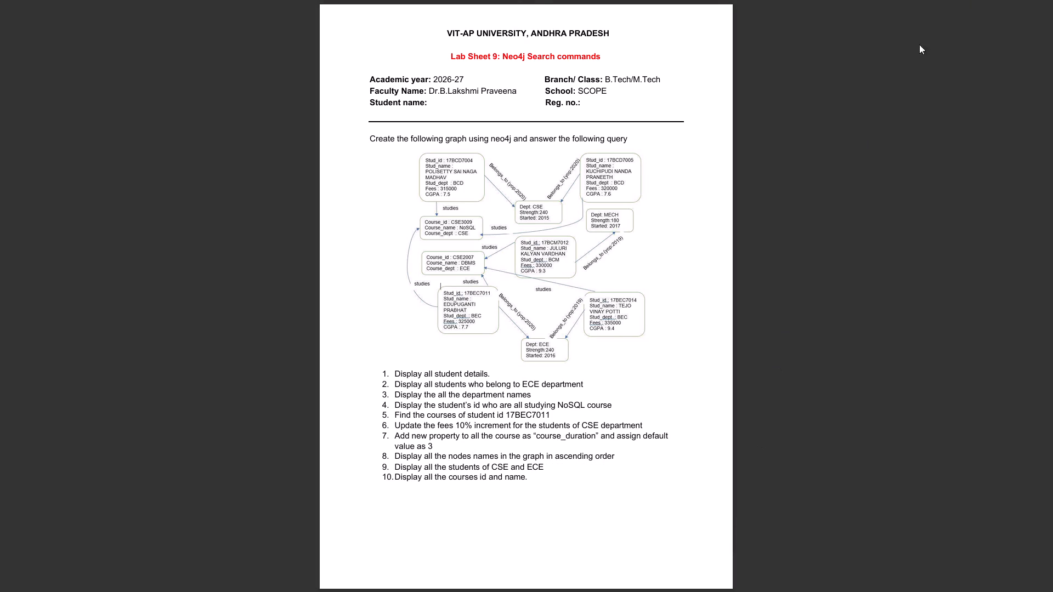
Leave full-screen view and close both the lab sheet PDF window and the File Explorer window.
key("Escape")
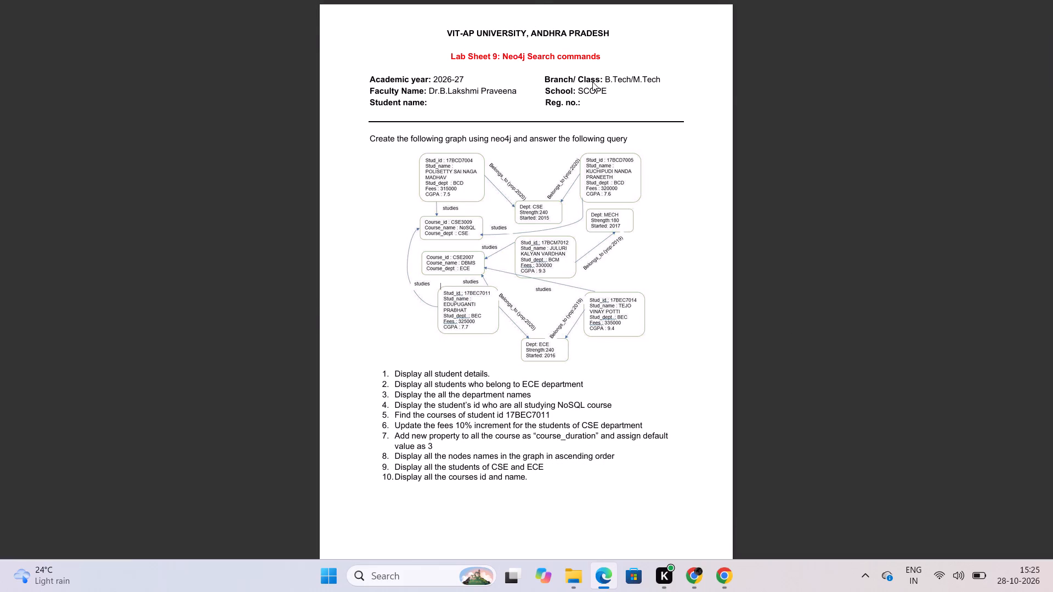
left_click(1032, 1)
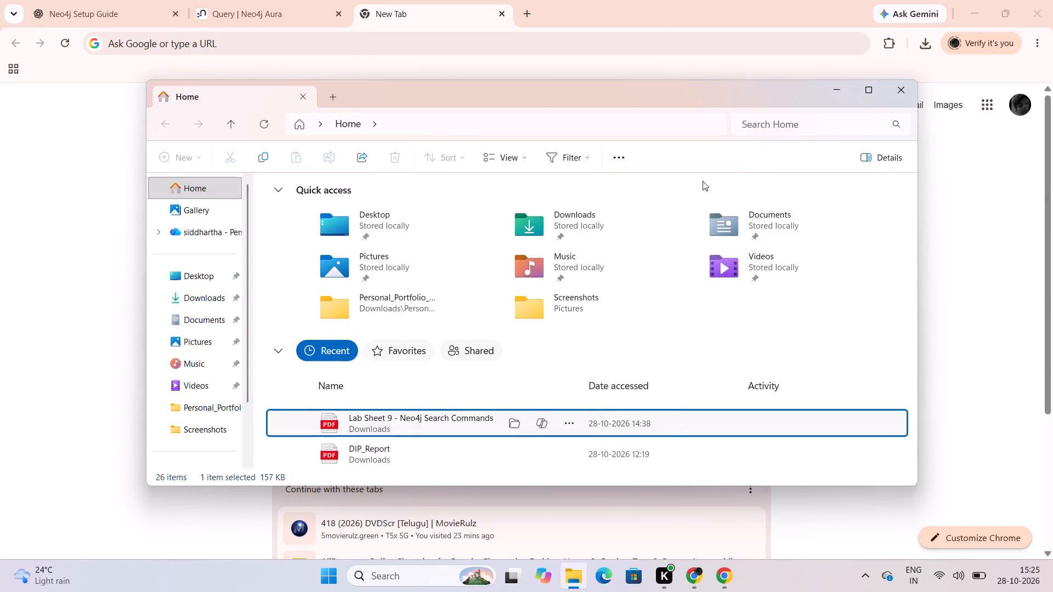
left_click(898, 90)
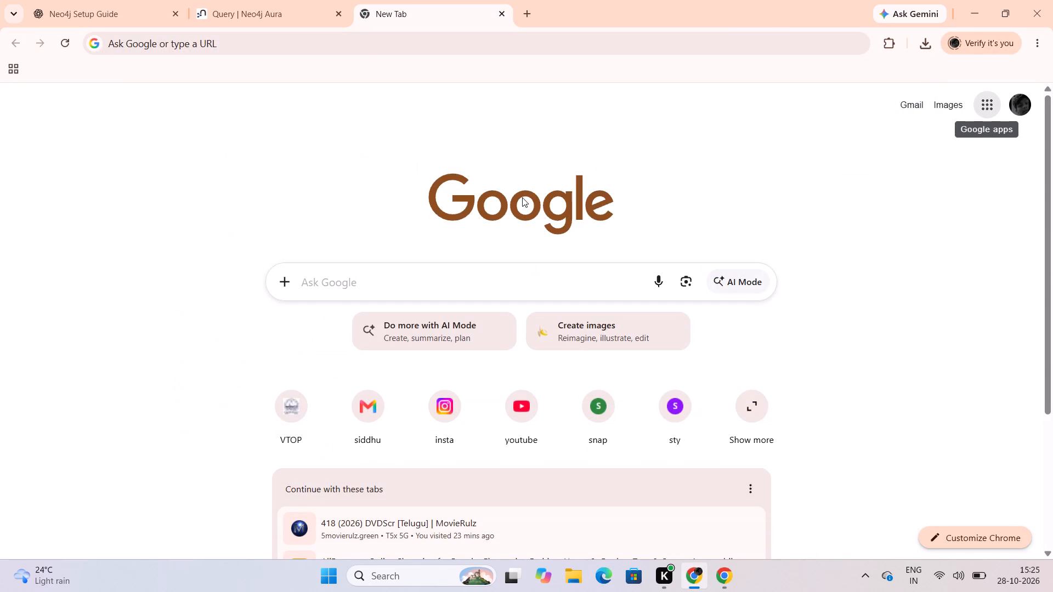
Open Google Docs from the Google apps in the new browser tab and create a blank document.
left_click(998, 100)
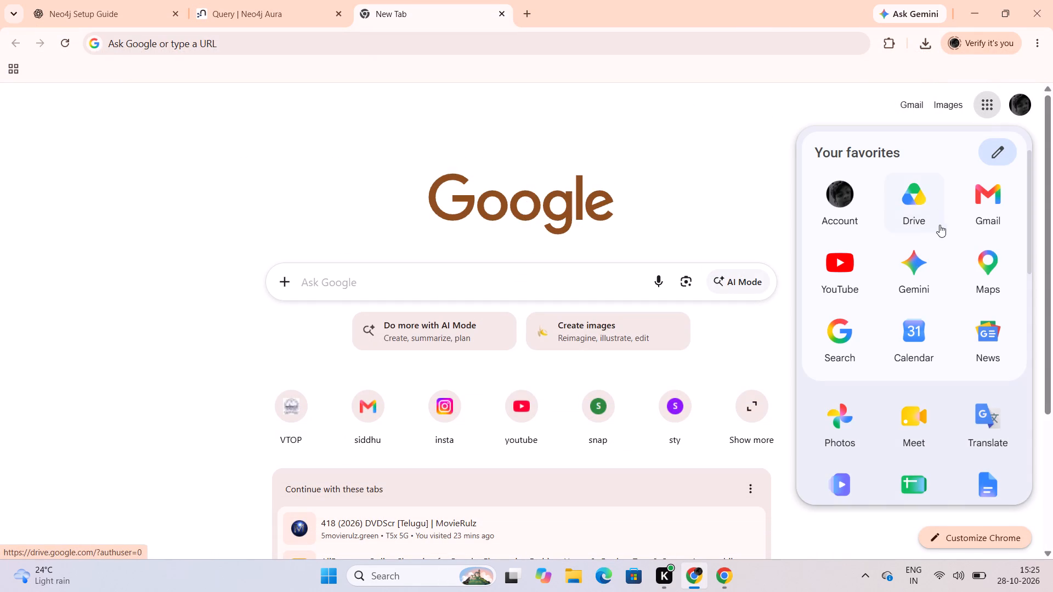
left_click(982, 481)
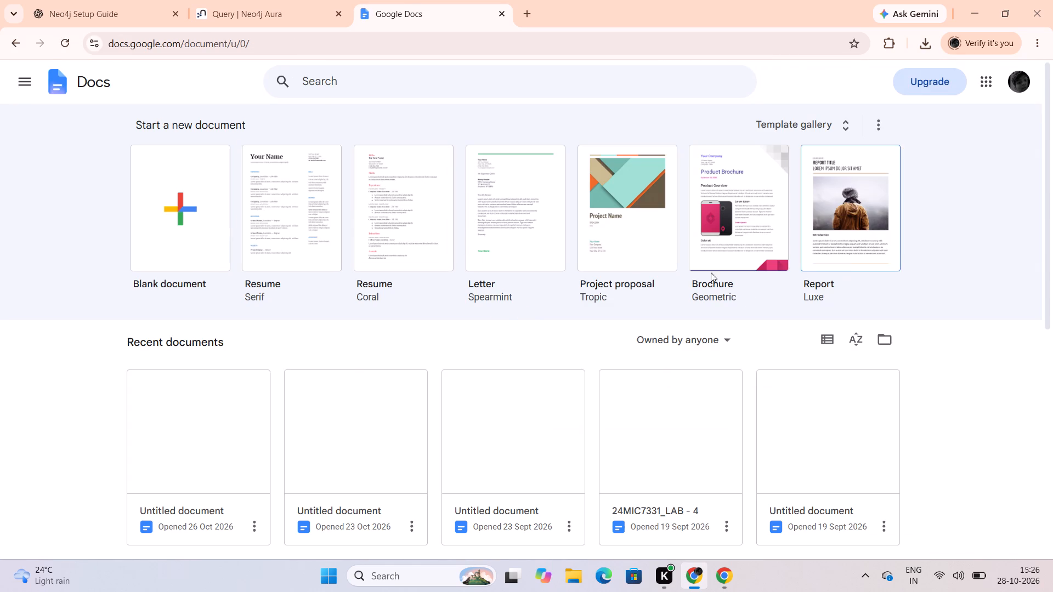
left_click(140, 193)
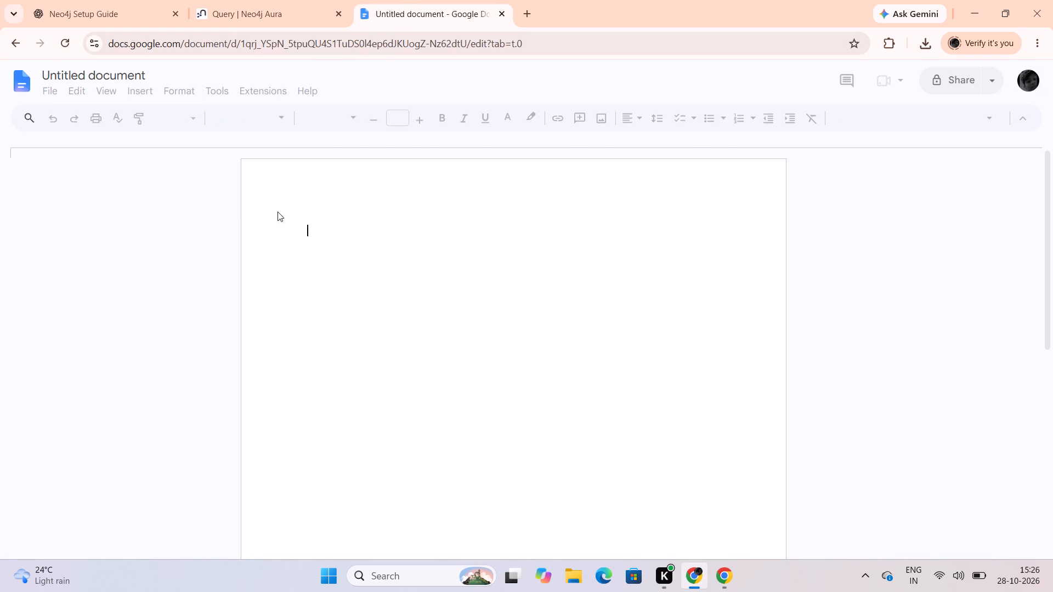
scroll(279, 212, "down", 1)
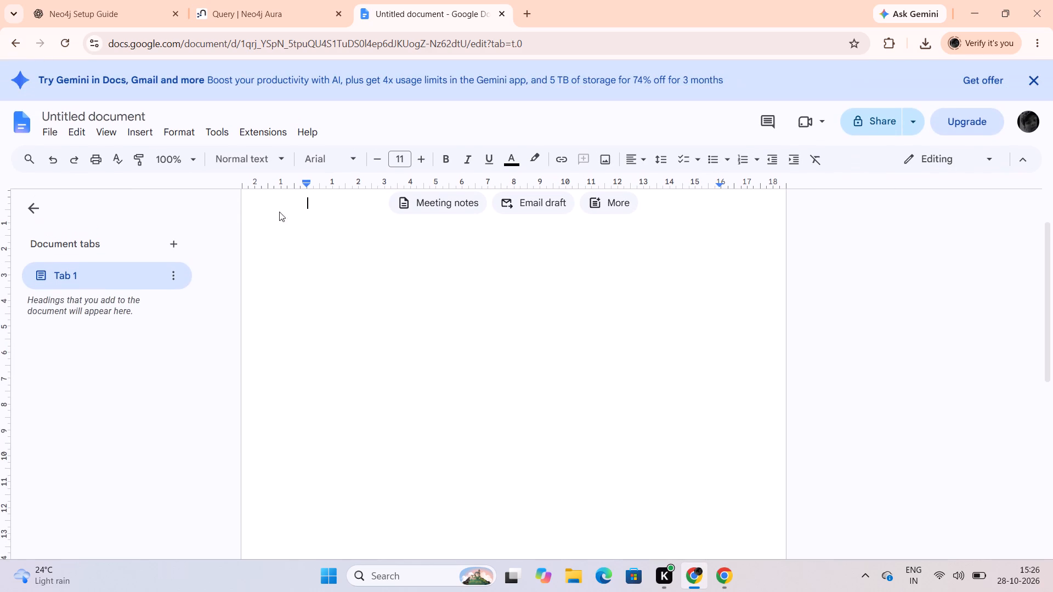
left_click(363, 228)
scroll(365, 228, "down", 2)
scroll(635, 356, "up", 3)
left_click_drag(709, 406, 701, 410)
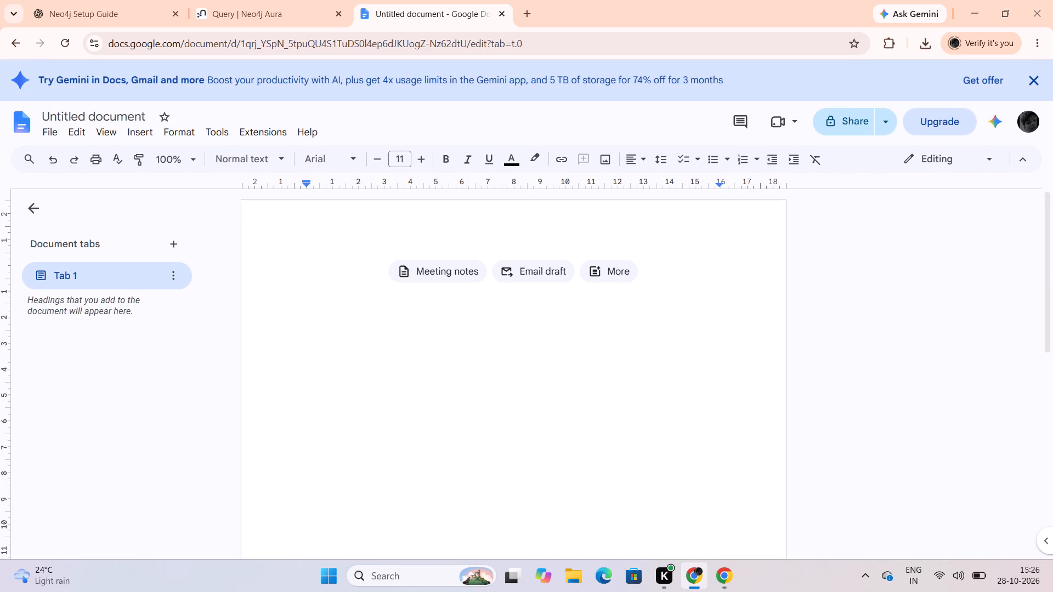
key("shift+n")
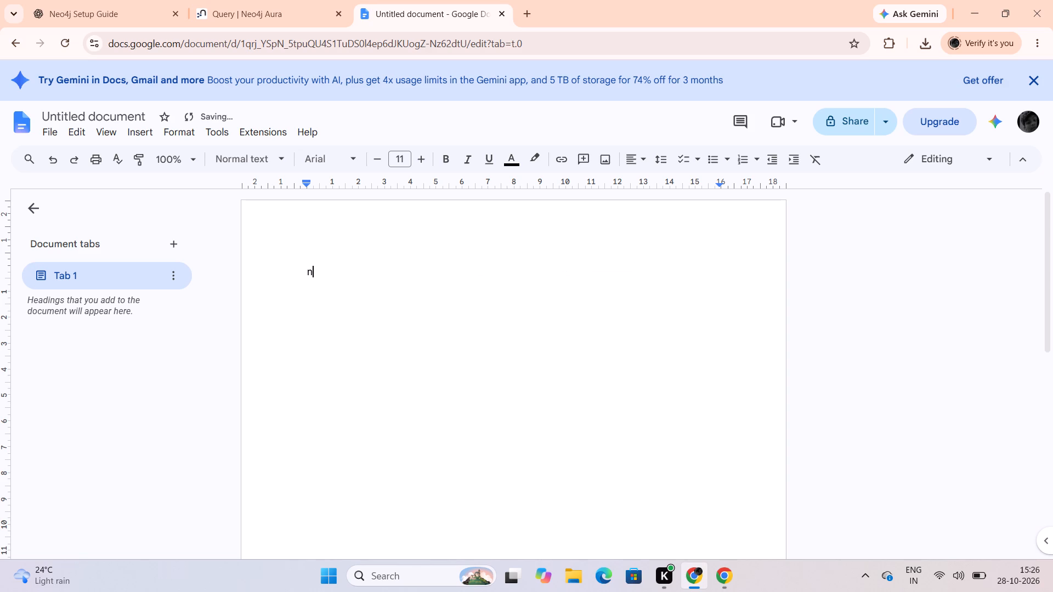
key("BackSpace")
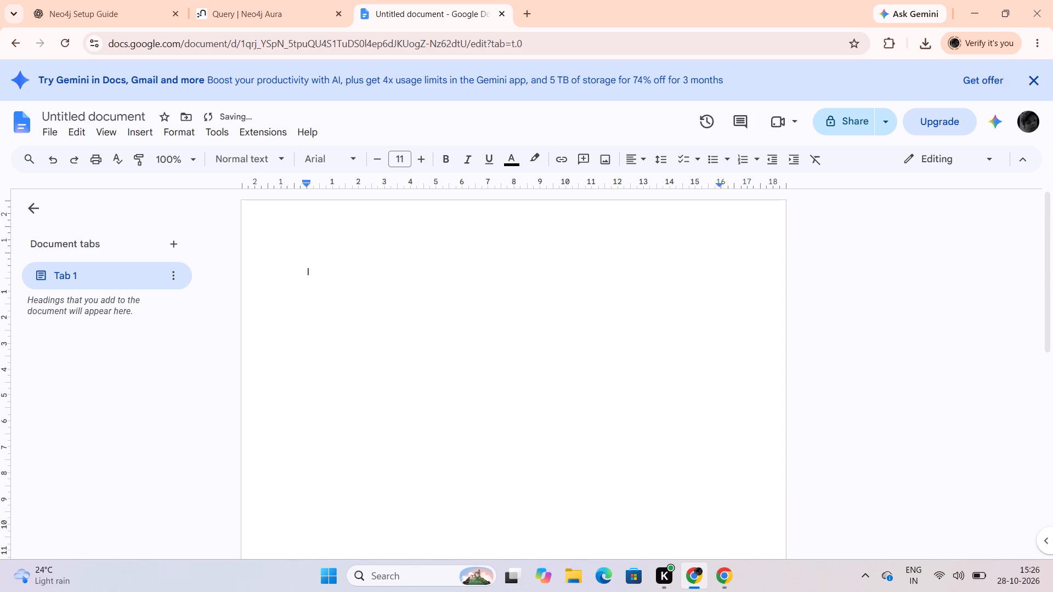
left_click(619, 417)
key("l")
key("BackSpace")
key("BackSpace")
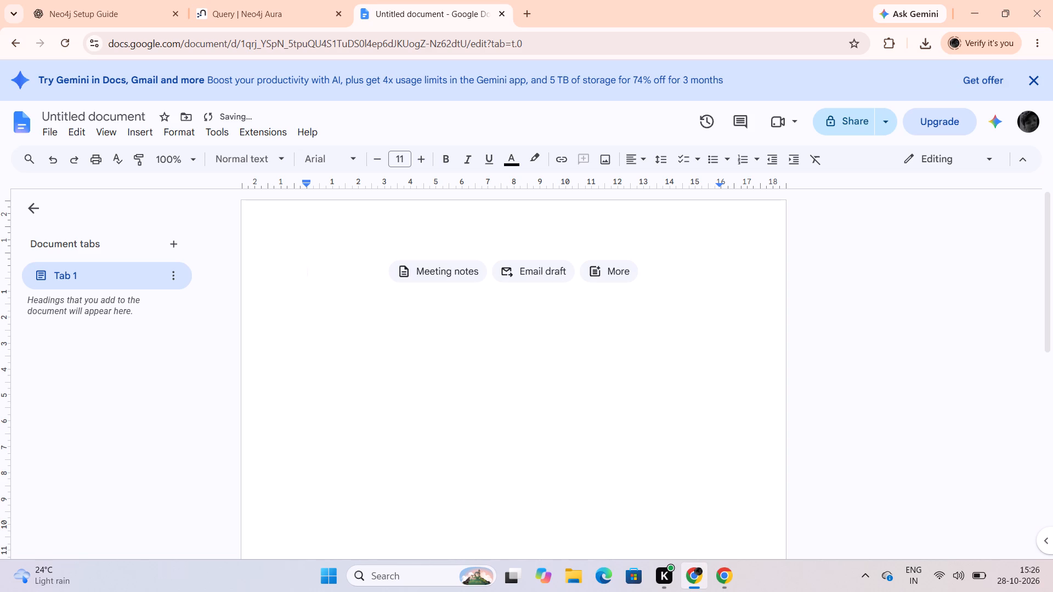
Enter the heading LAB - 9 on the first line of the blank document.
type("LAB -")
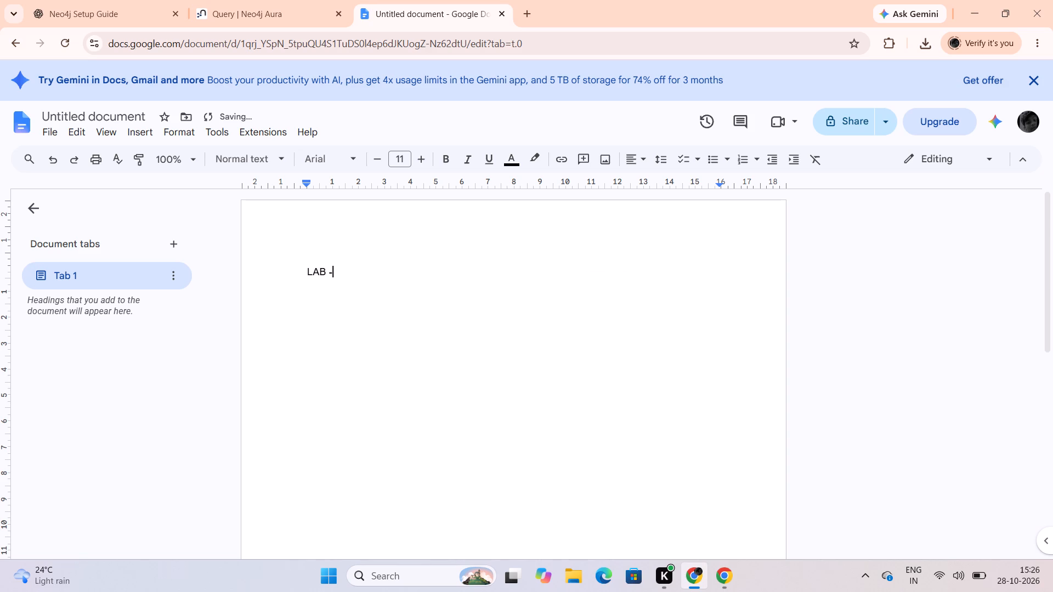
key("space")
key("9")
Format the LAB - 9 heading as size 16, bold, italic and underlined, and place the cursor in front of it.
left_click_drag(297, 270, 339, 276)
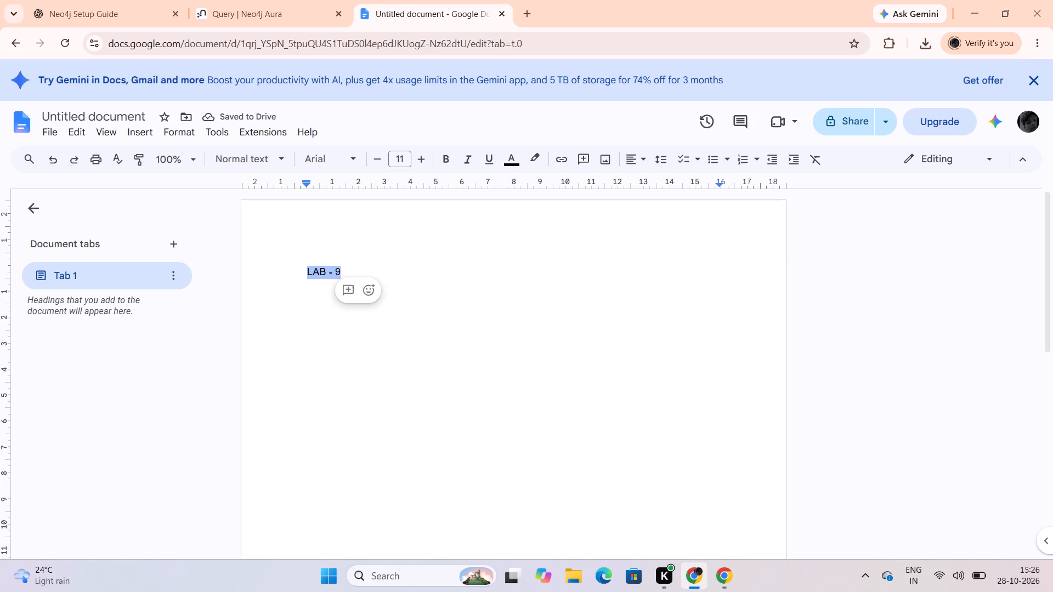
triple_click(423, 157)
left_click(423, 157)
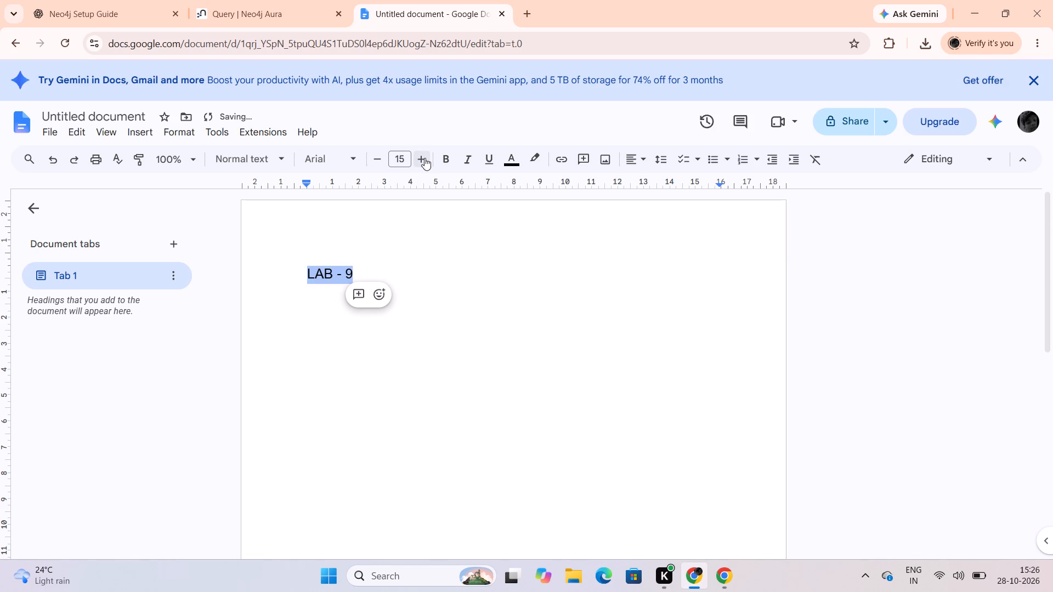
left_click(424, 158)
left_click(442, 162)
left_click(462, 164)
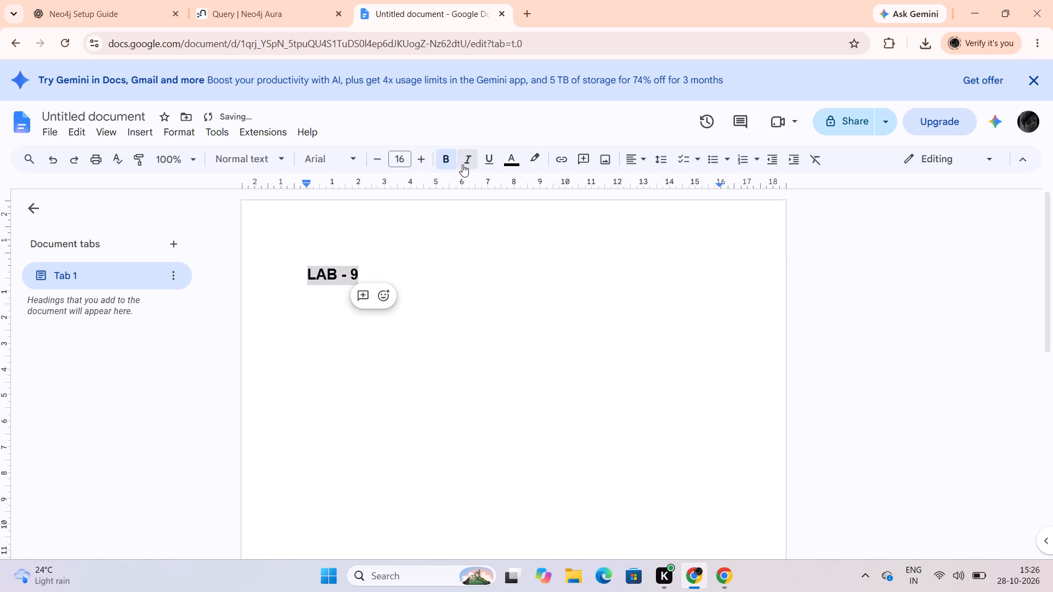
left_click(488, 162)
left_click(308, 270)
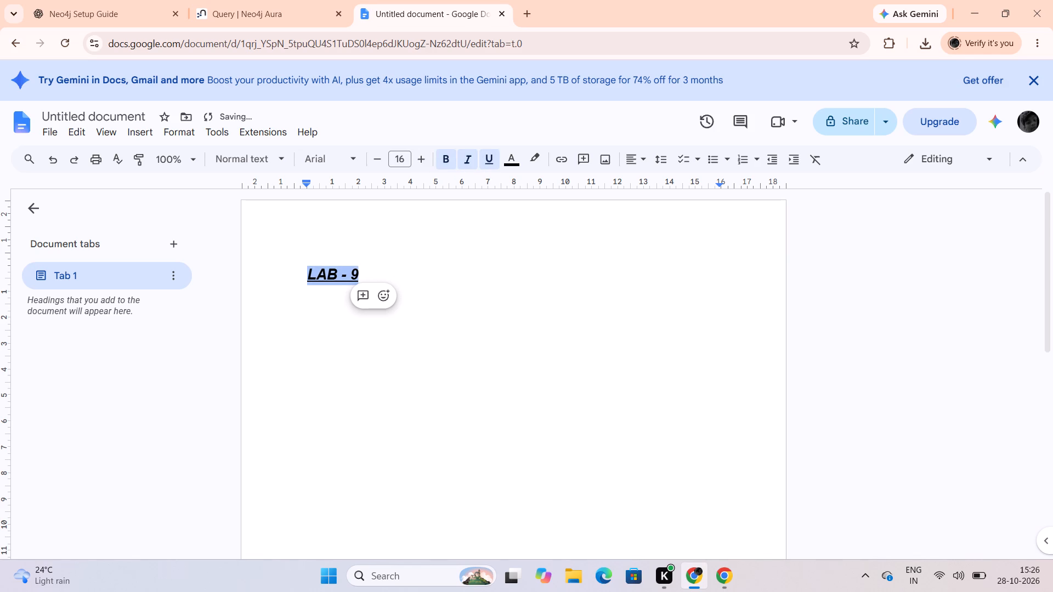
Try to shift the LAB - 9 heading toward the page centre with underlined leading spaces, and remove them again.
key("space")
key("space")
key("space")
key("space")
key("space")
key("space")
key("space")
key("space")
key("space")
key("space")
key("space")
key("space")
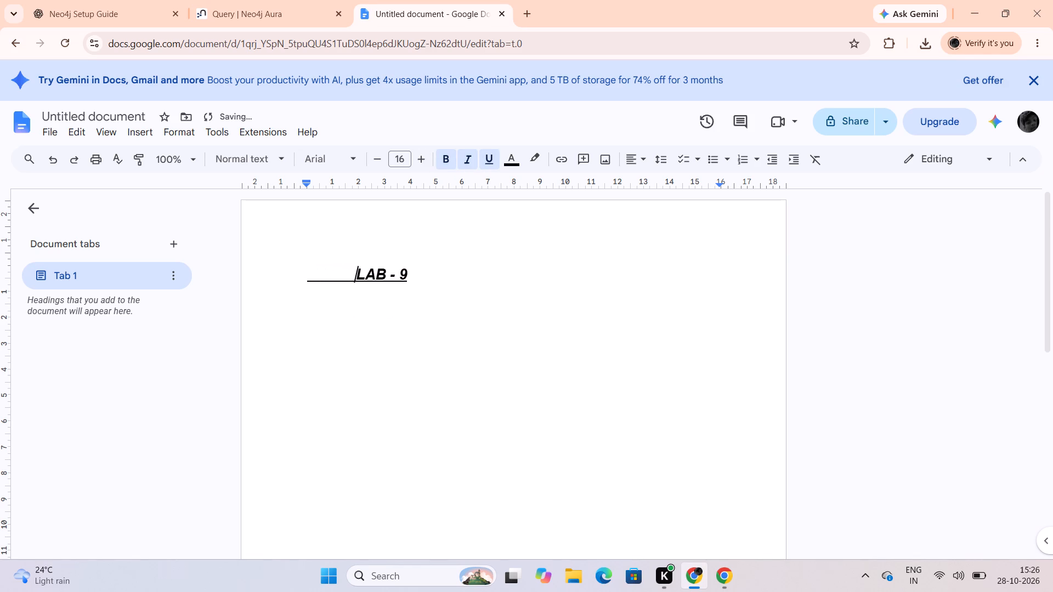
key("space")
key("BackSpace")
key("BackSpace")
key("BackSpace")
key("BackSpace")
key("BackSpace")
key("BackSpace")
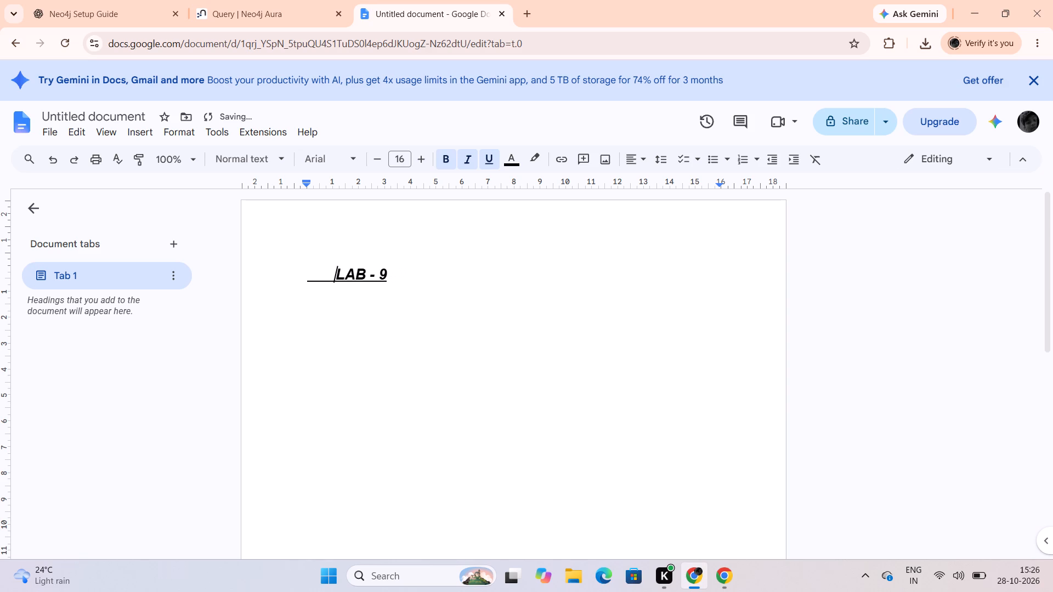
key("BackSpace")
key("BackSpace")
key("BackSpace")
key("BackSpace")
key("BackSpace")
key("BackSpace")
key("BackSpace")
Shift the LAB - 9 heading to about the middle of the line using leading spaces without underline.
left_click(490, 160)
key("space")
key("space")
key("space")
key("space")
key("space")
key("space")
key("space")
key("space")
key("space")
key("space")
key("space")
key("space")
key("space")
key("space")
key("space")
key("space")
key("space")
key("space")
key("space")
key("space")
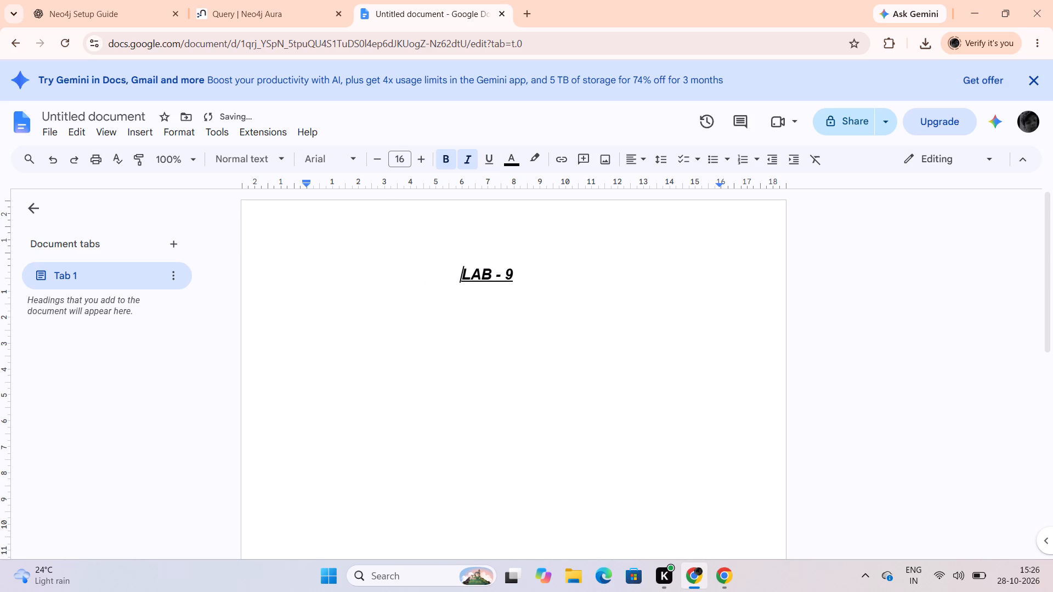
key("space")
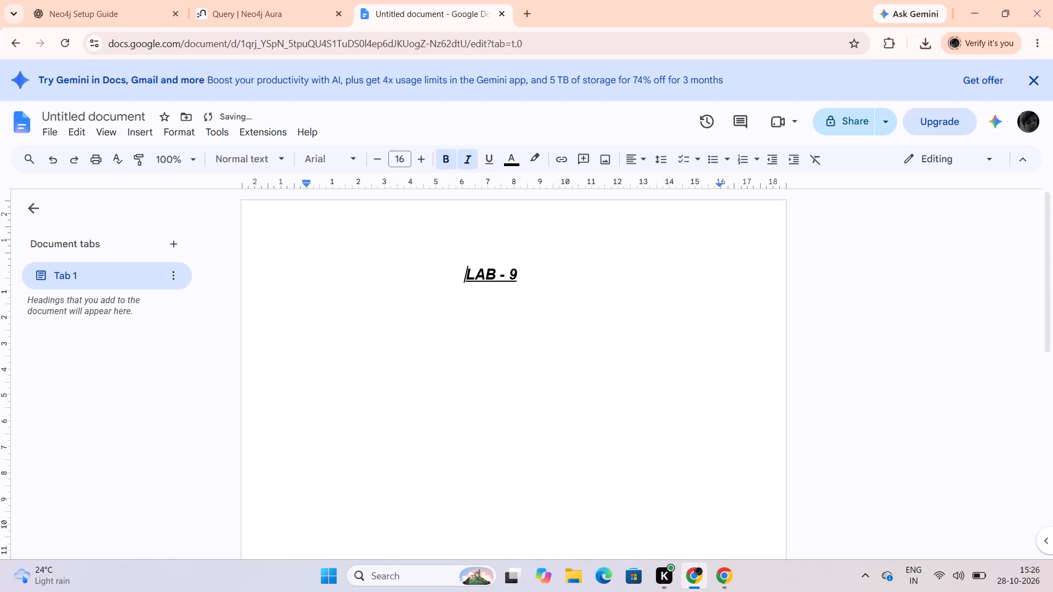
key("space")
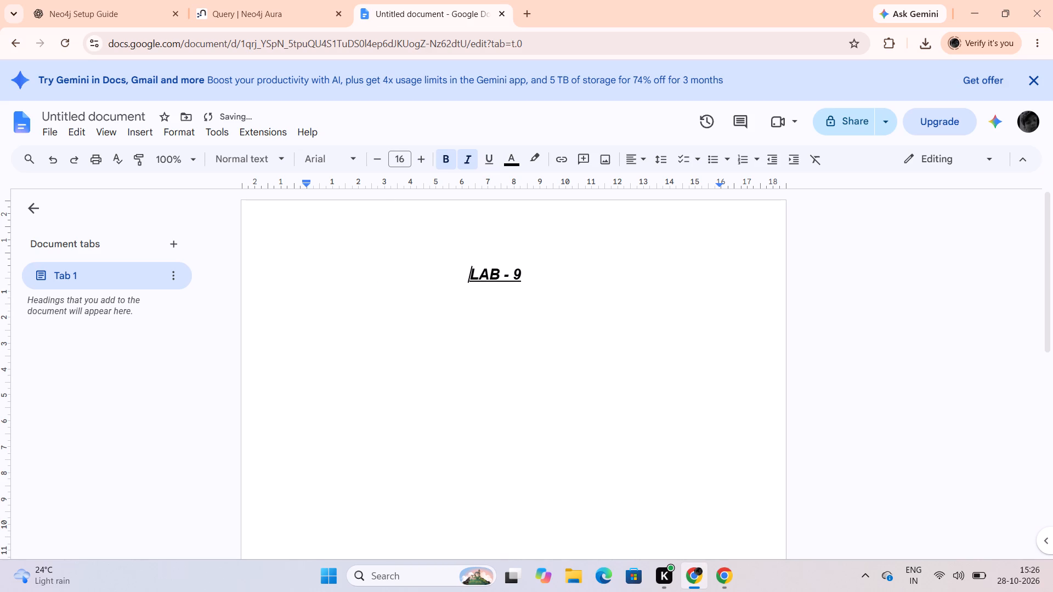
Add a NAME : line with the student's name below the LAB - 9 heading, without bold, italic or underline.
left_click(526, 274)
key("Return")
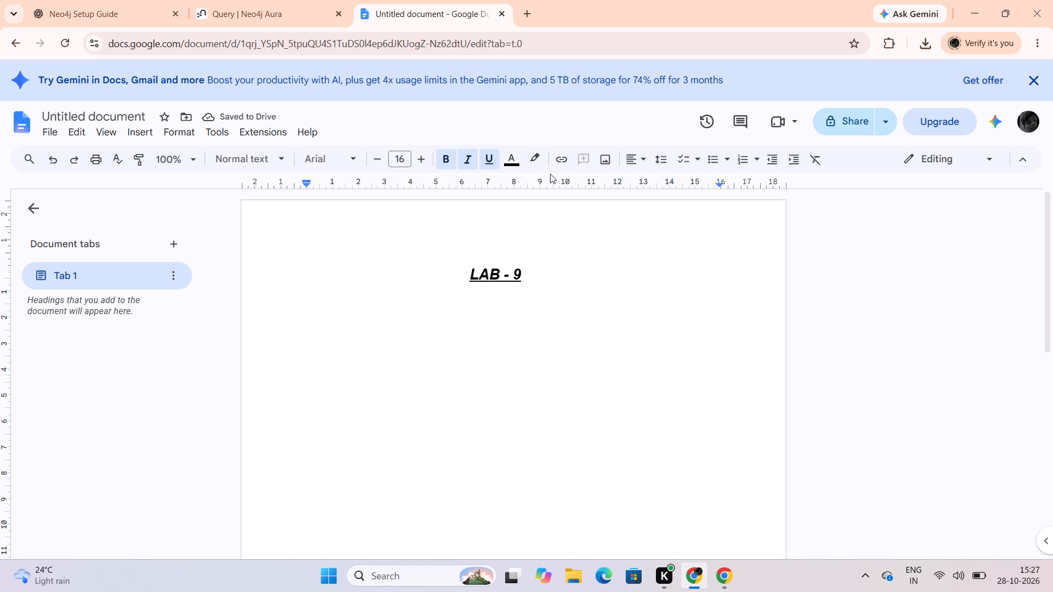
left_click(467, 153)
left_click(445, 157)
left_click(494, 164)
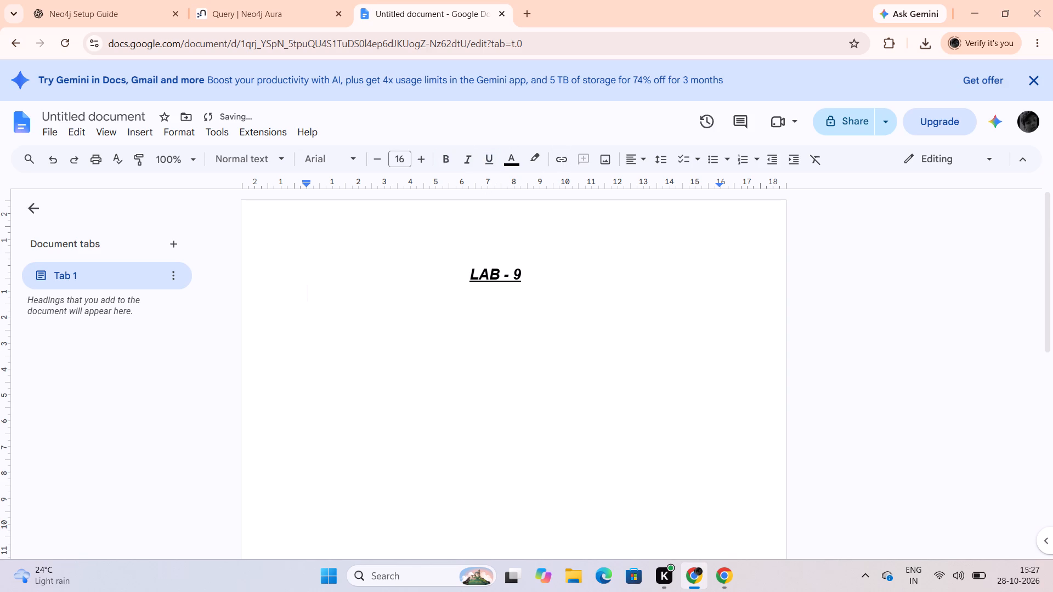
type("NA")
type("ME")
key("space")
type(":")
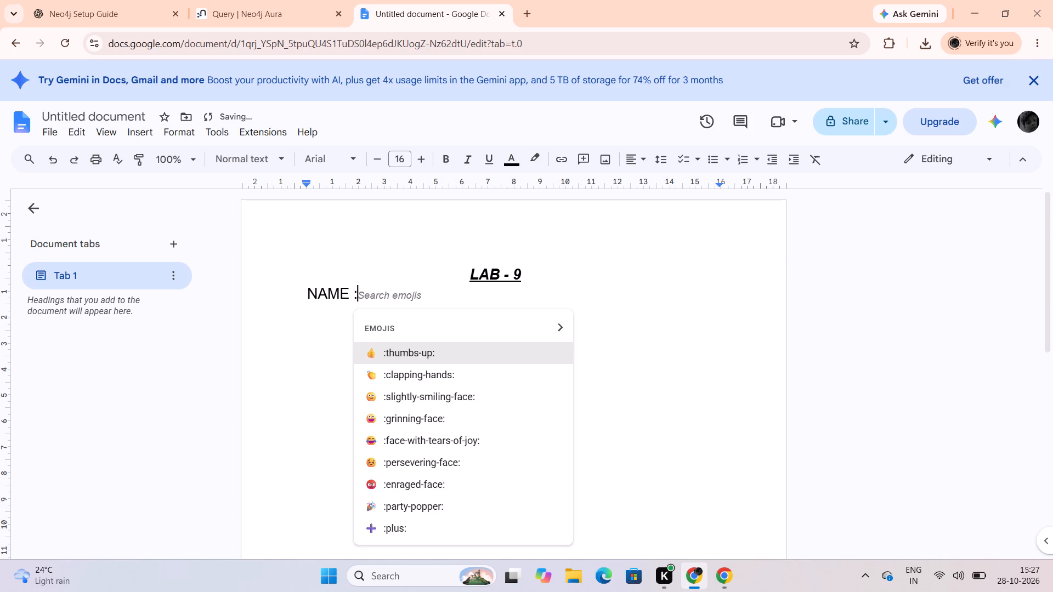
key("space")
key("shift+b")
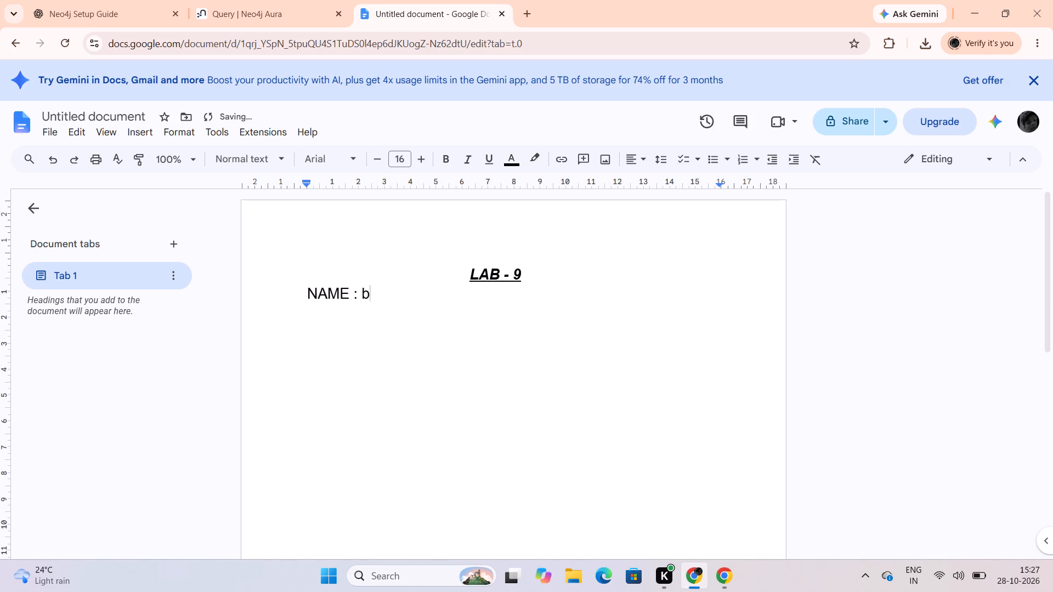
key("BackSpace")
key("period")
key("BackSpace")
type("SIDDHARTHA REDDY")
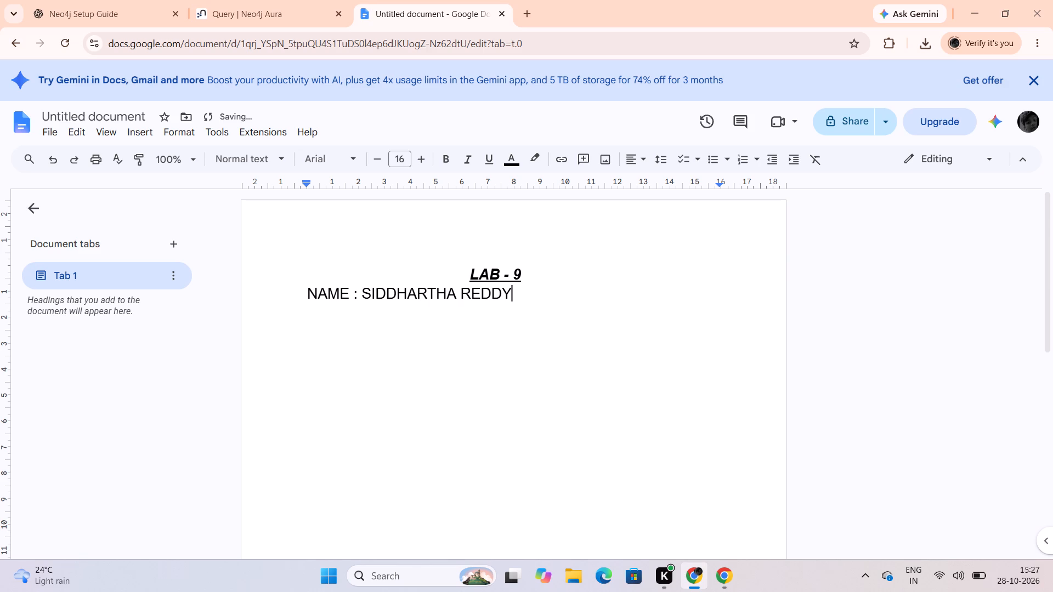
Add a REG NO : line with the student's registration number below the name, followed by a blank line.
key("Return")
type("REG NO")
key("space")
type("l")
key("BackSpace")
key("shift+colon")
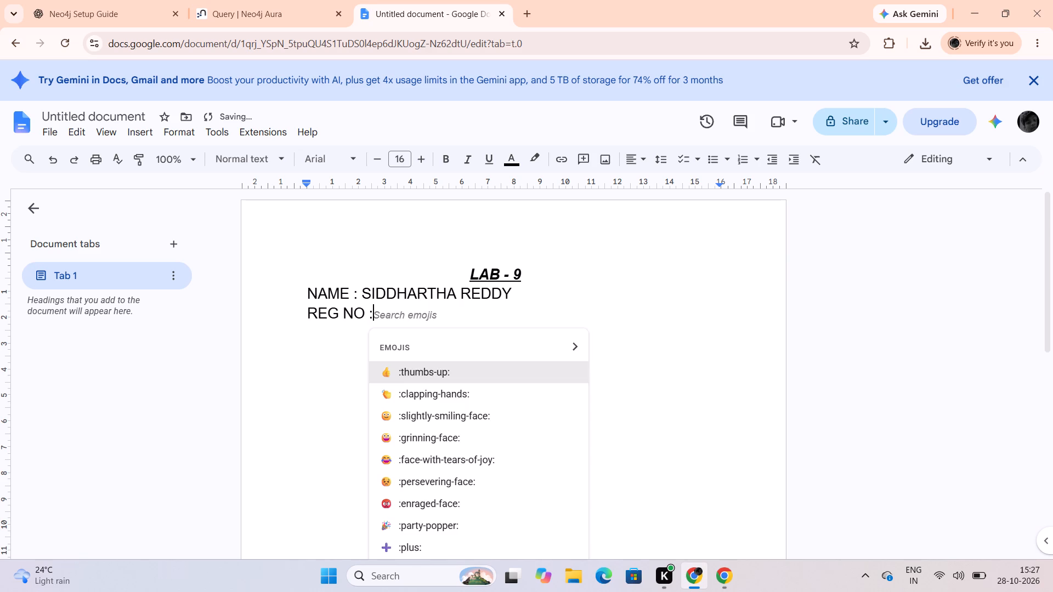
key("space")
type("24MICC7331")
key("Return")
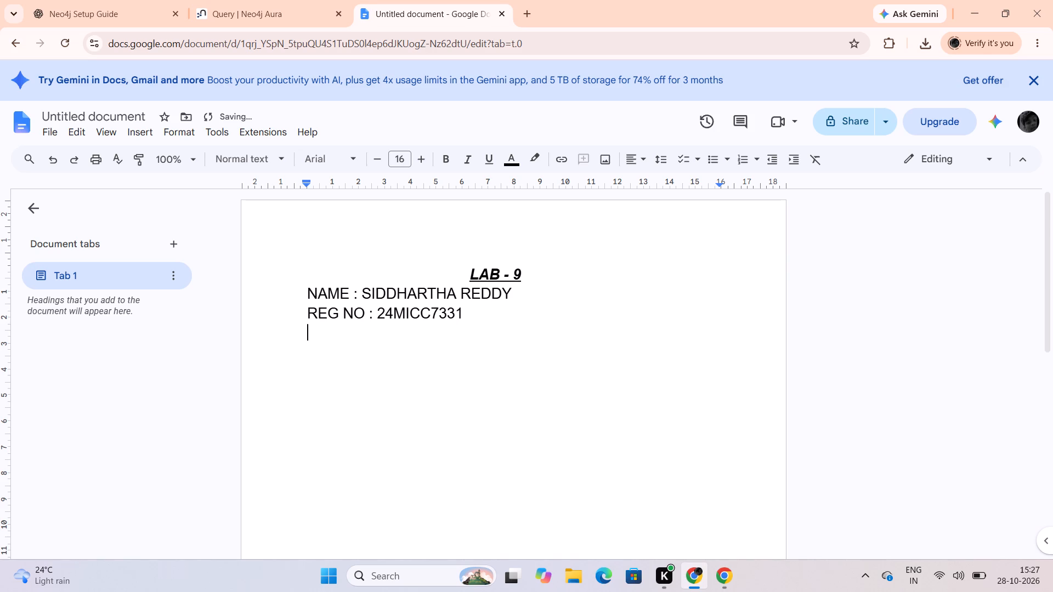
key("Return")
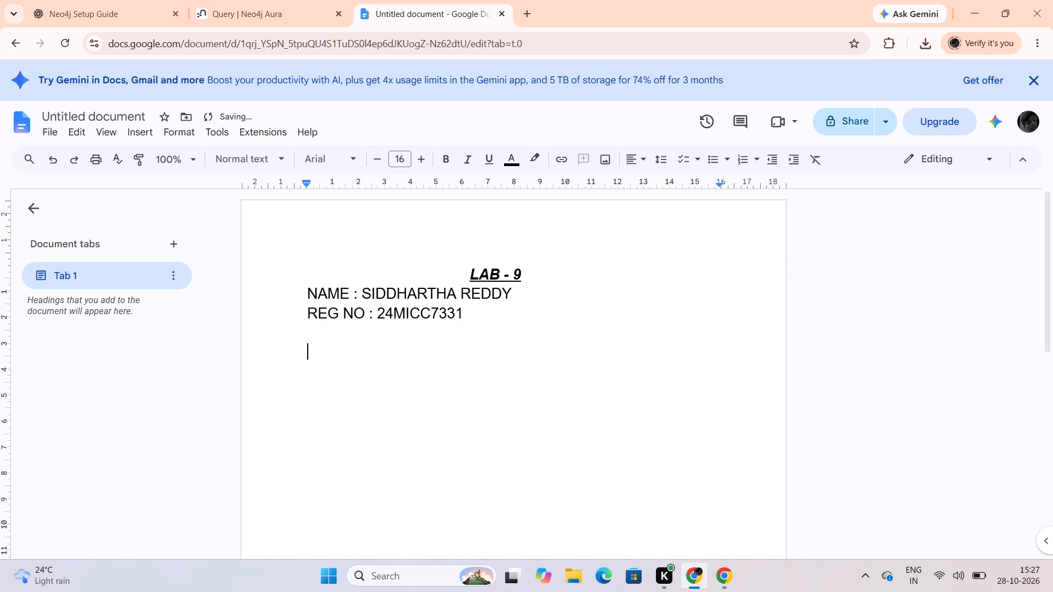
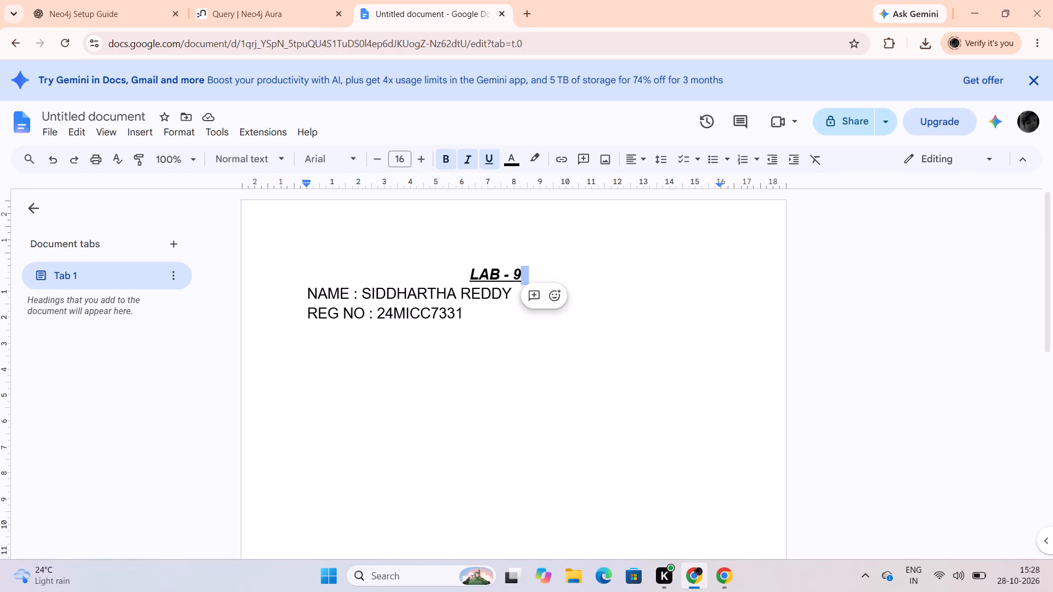
left_click(469, 318)
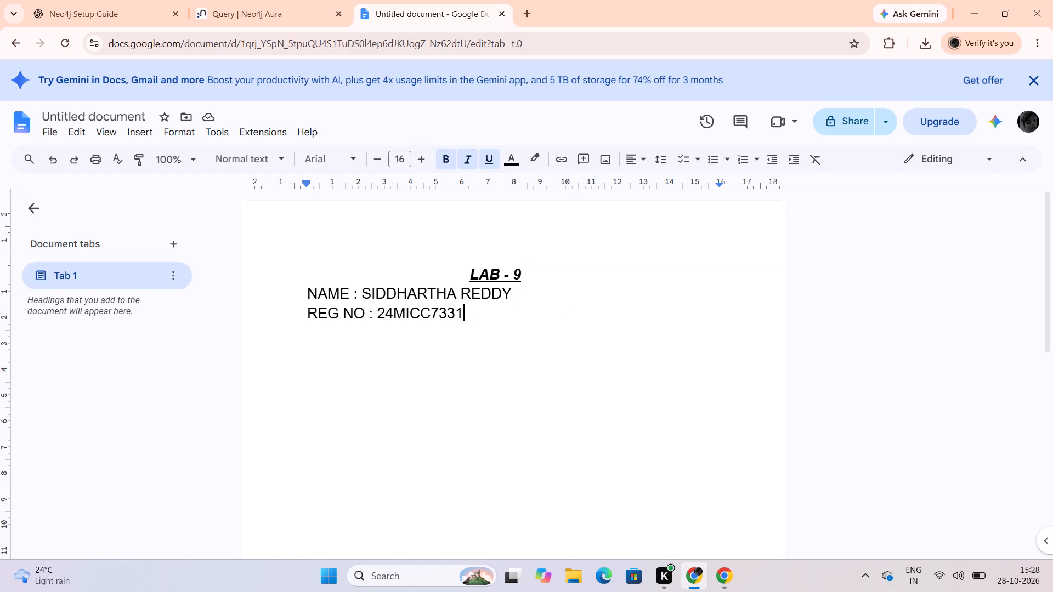
key("Return")
key("Return")
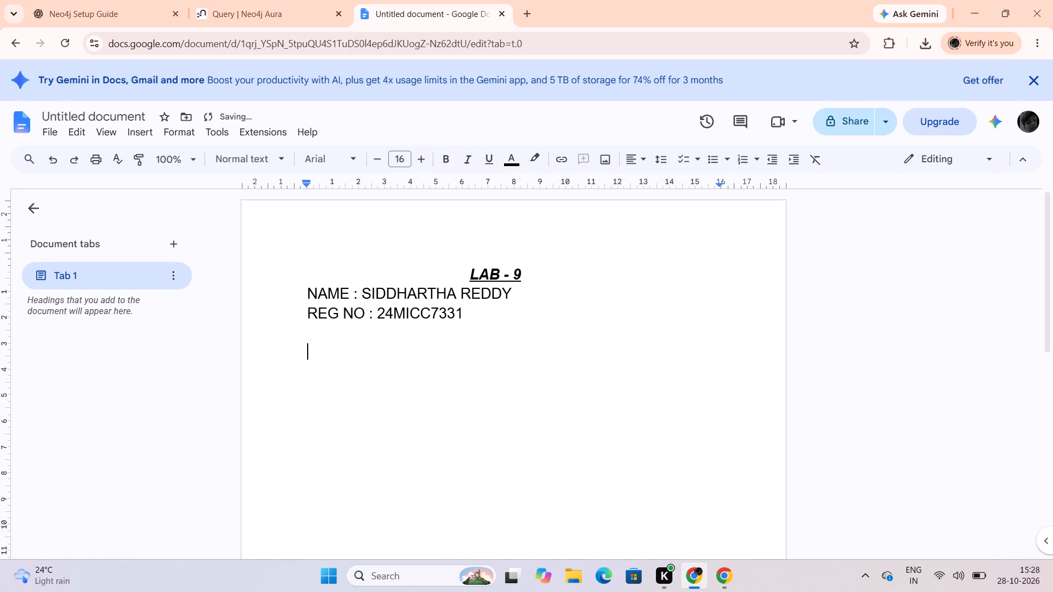
left_click(152, 129)
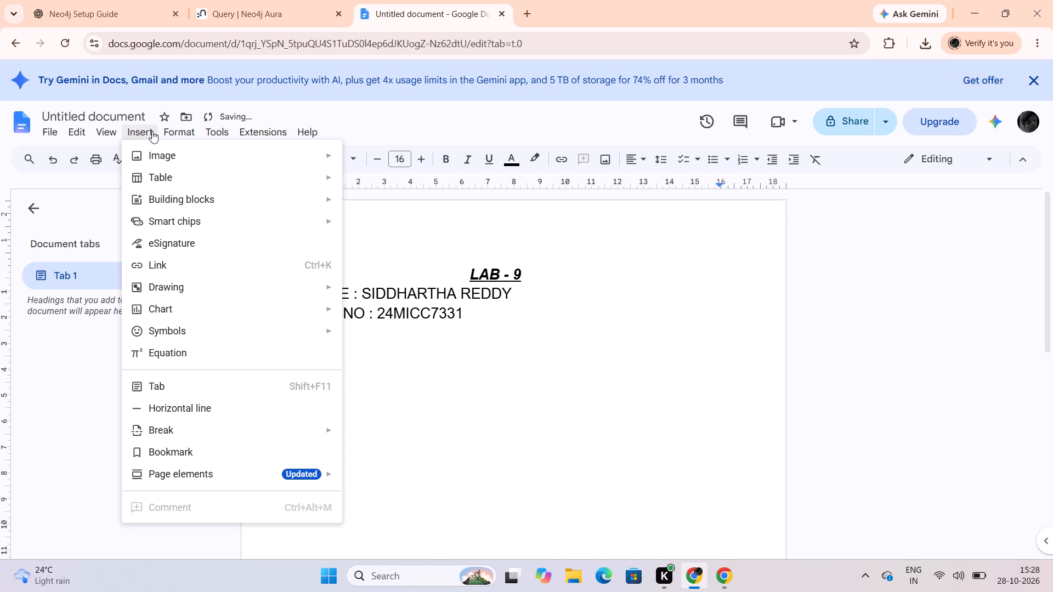
left_click(390, 162)
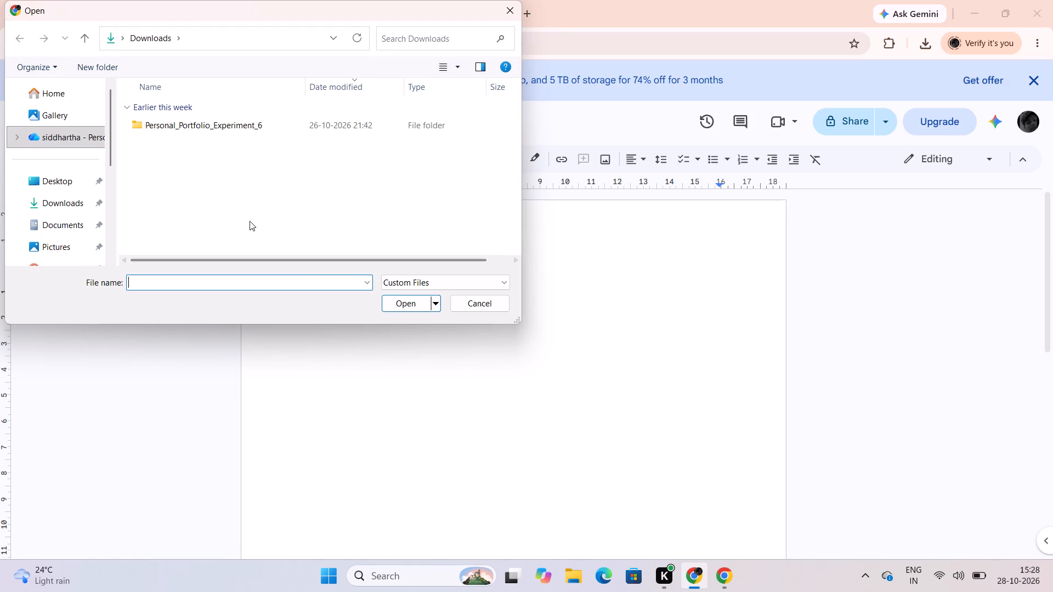
left_click(75, 208)
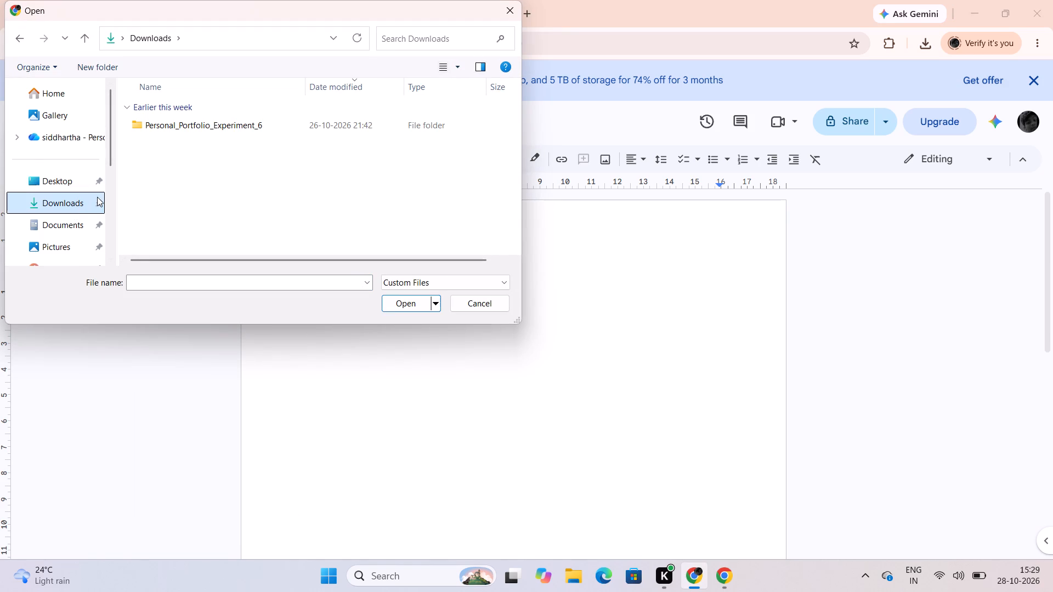
scroll(77, 215, "down", 1)
left_click(78, 190)
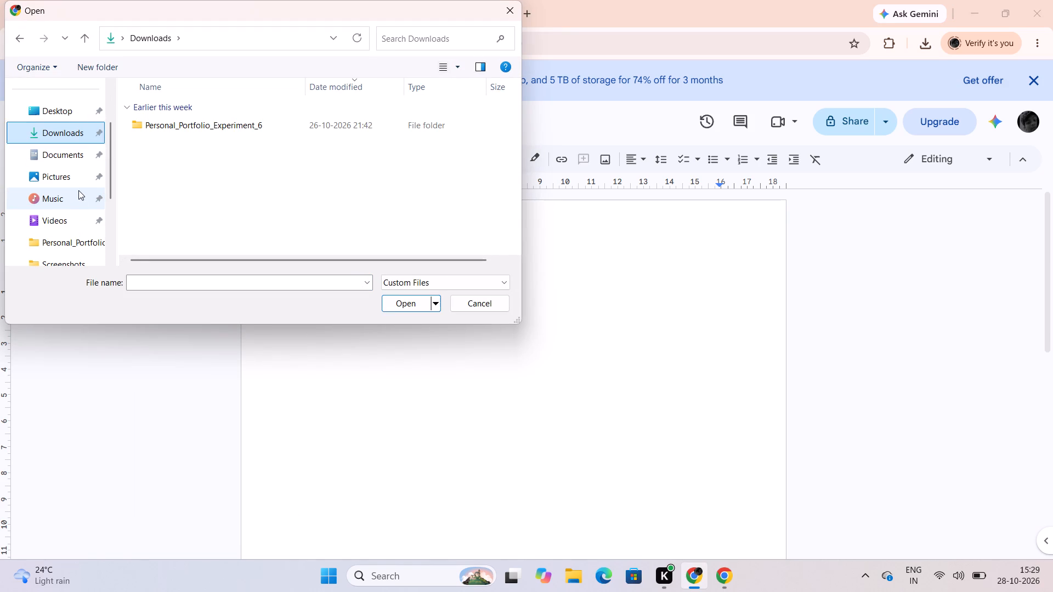
double_click(78, 174)
double_click(171, 107)
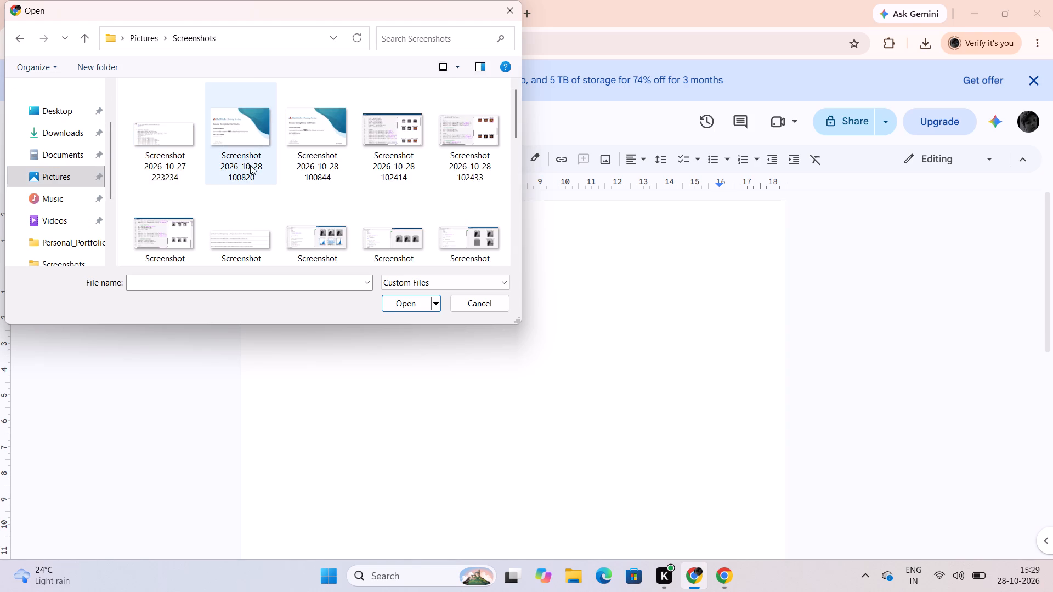
scroll(355, 166, "down", 6)
scroll(436, 192, "down", 2)
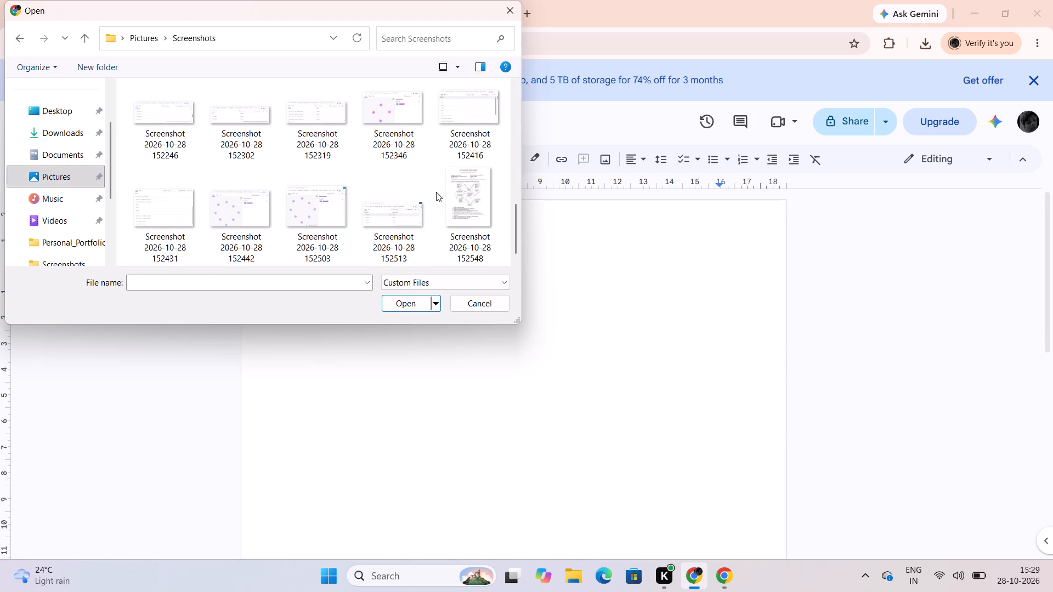
left_click(466, 192)
left_click(410, 320)
left_click(410, 308)
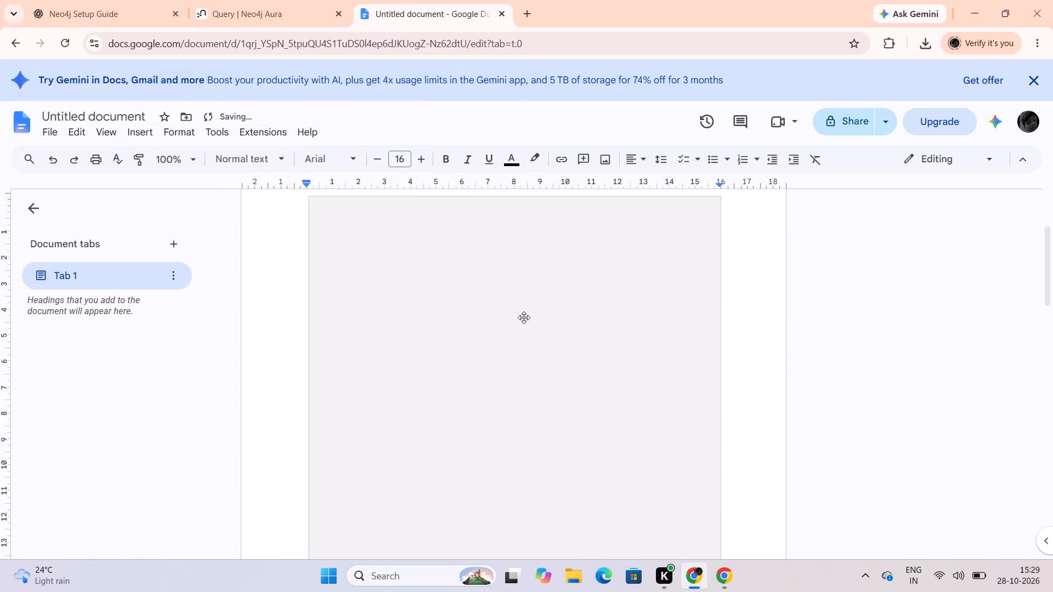
Start a new line after the lab-sheet image, at the top of the following page.
scroll(524, 317, "up", 6)
scroll(524, 314, "down", 5)
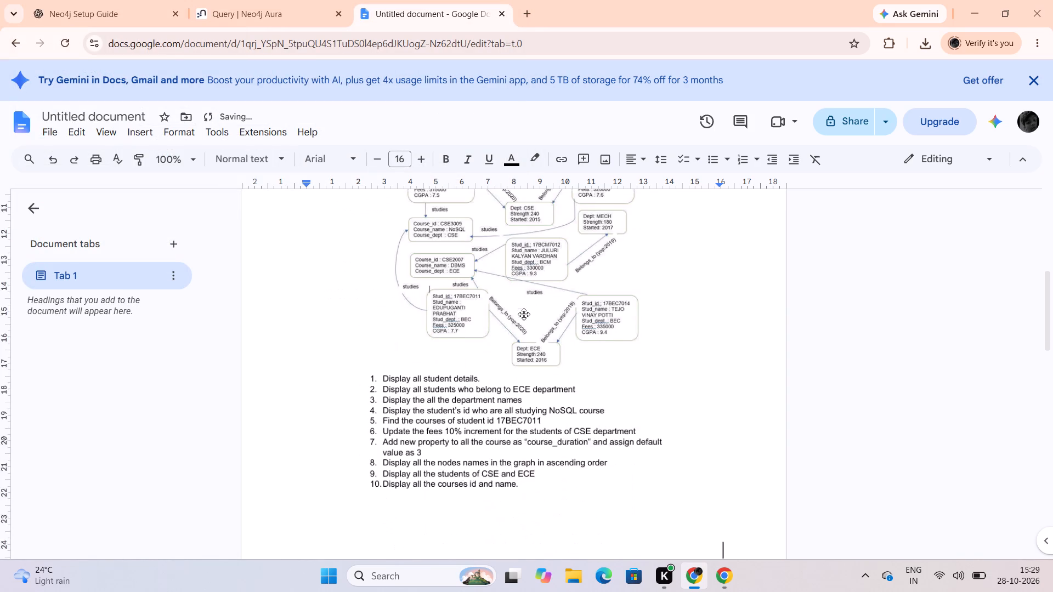
scroll(524, 314, "down", 1)
key("Return")
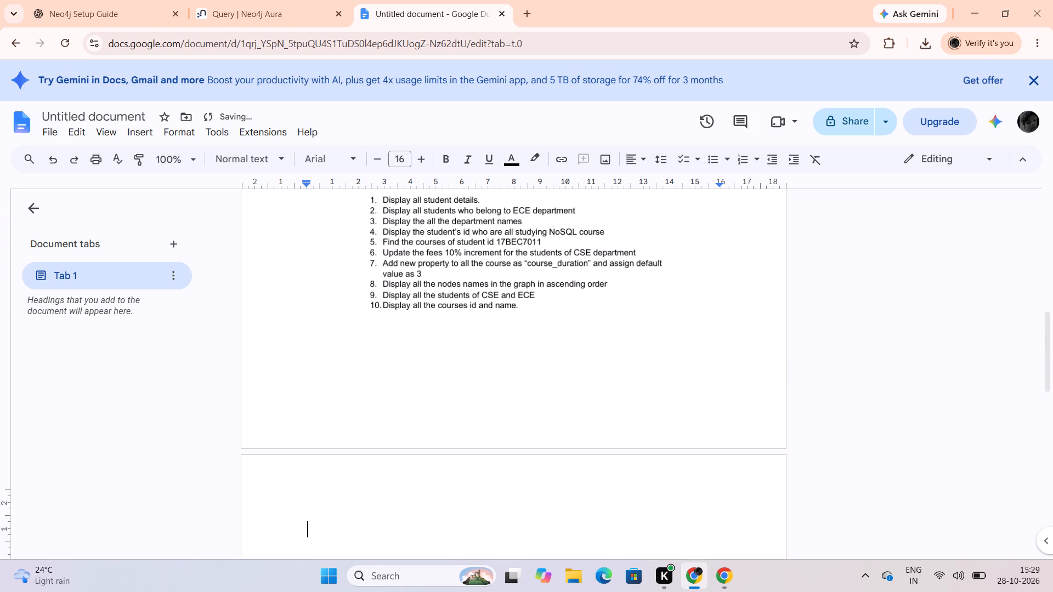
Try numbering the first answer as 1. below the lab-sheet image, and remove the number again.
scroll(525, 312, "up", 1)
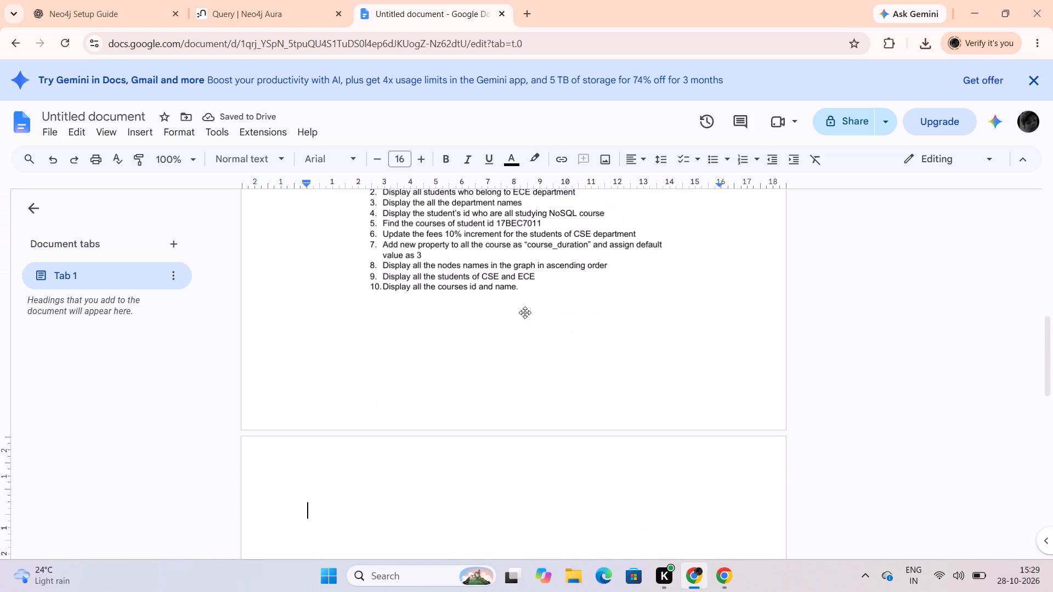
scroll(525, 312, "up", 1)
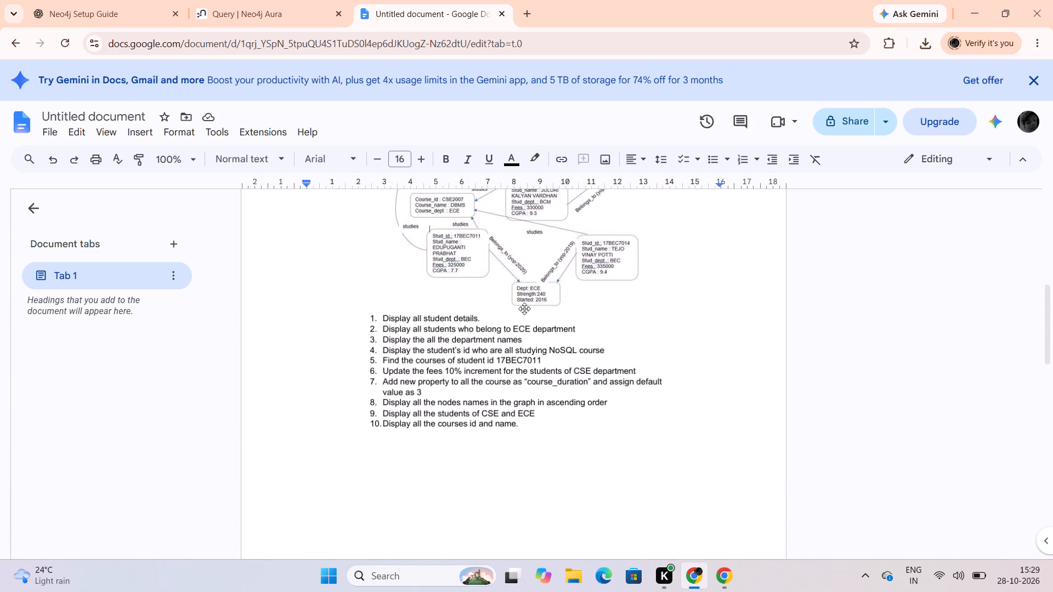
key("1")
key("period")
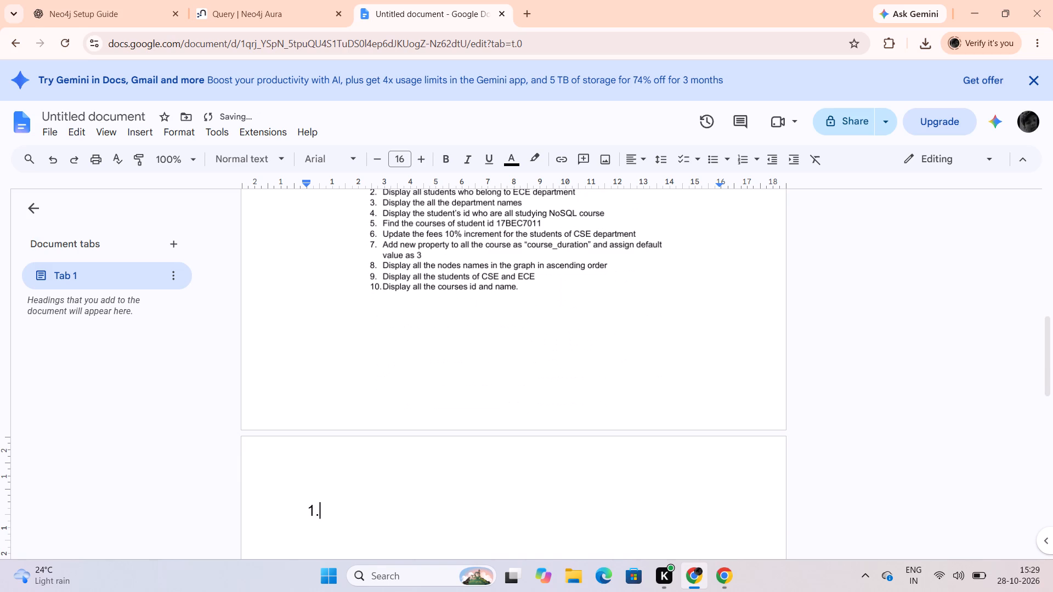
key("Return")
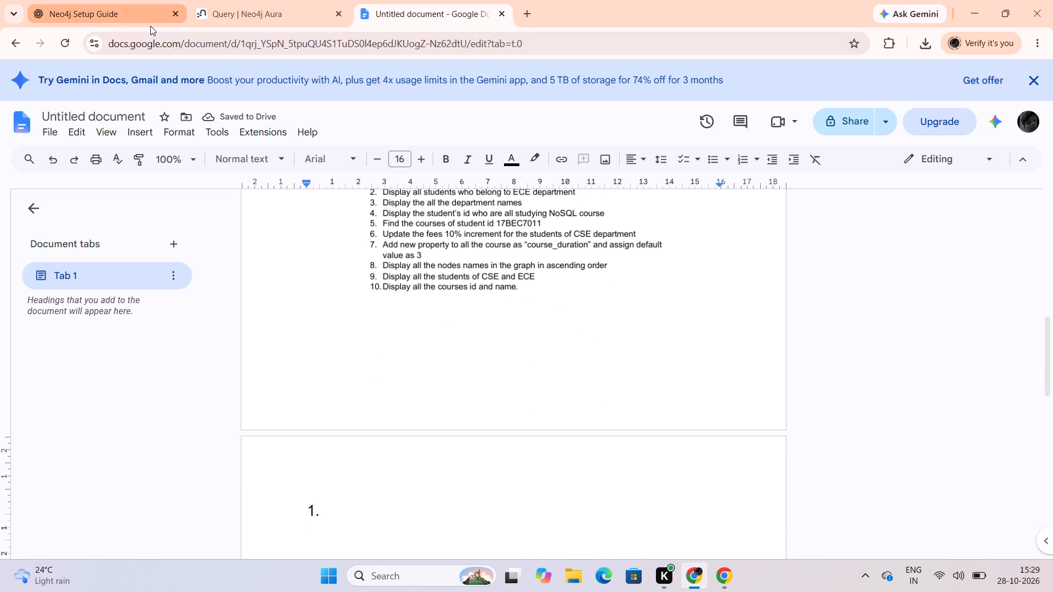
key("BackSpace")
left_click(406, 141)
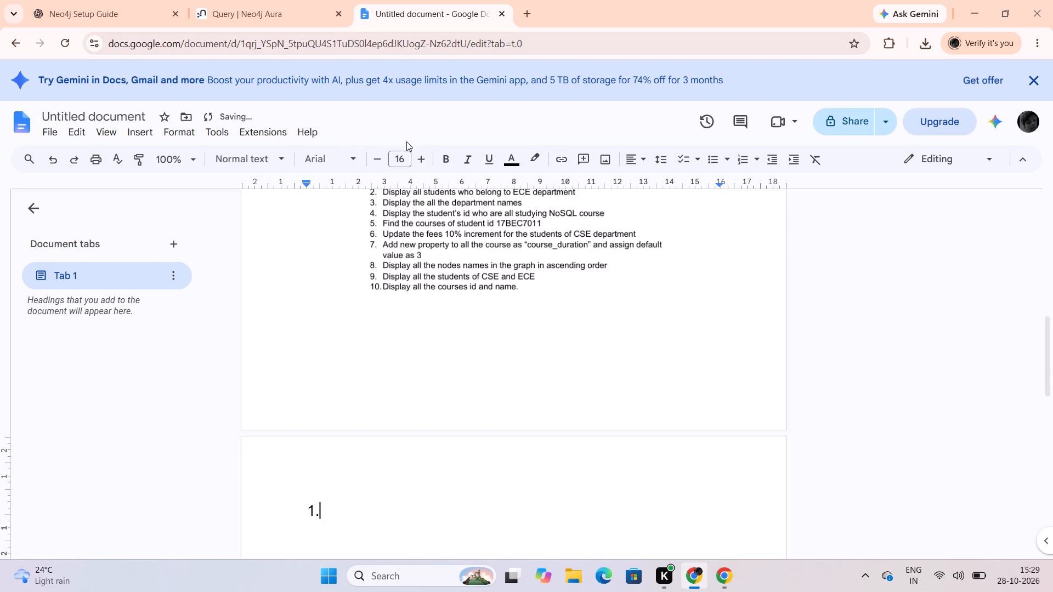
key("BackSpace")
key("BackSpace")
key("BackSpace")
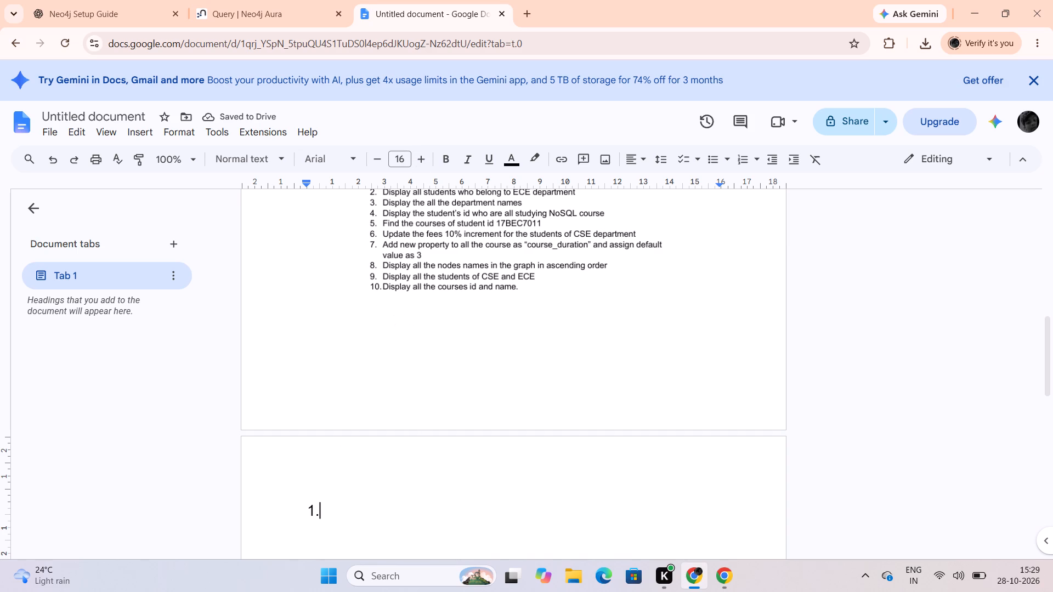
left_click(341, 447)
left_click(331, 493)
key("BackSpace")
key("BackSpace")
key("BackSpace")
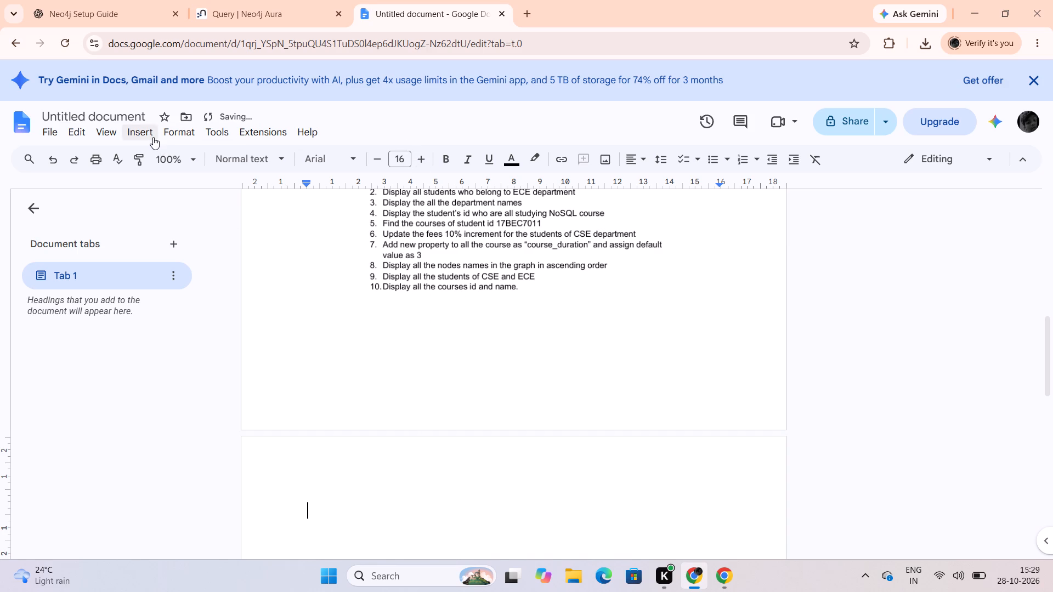
Insert the thirteen Neo4j screenshots dated 2026-10-28, from 152059 through 152513, together on the page after the lab sheet.
left_click(149, 132)
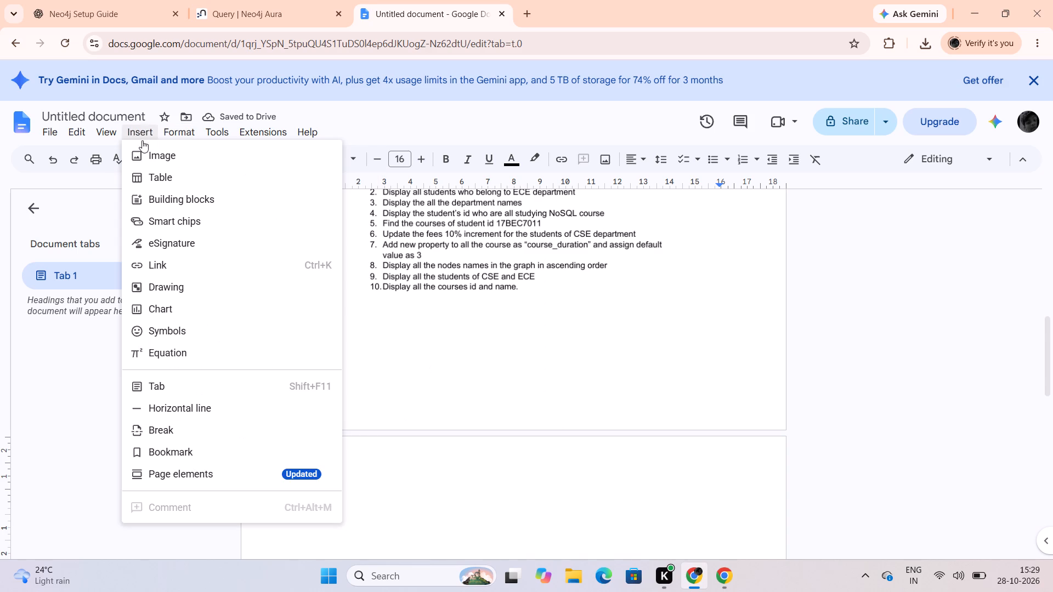
left_click(145, 153)
left_click(402, 166)
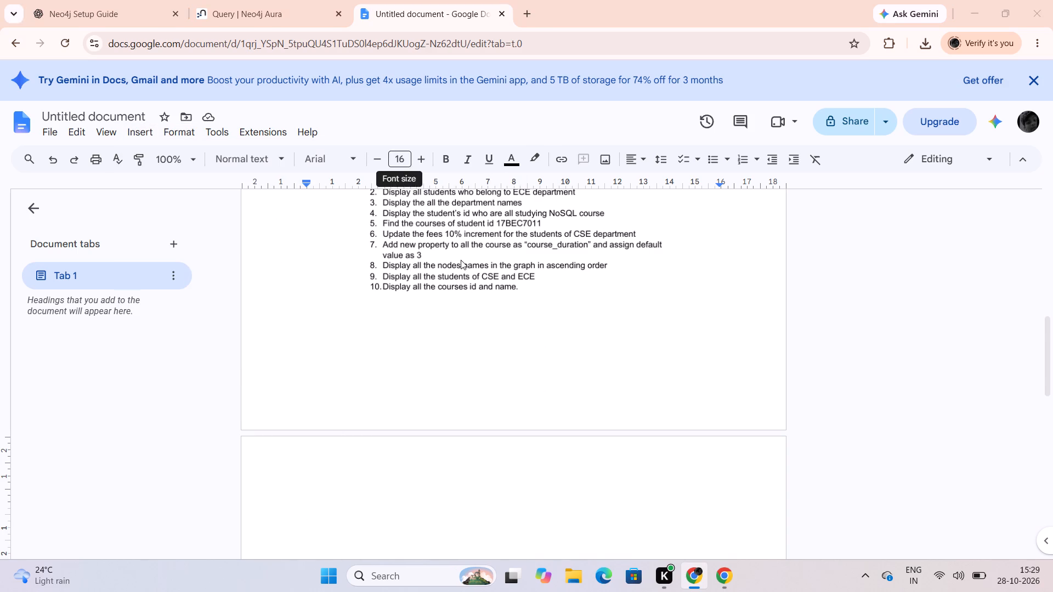
scroll(411, 248, "down", 8)
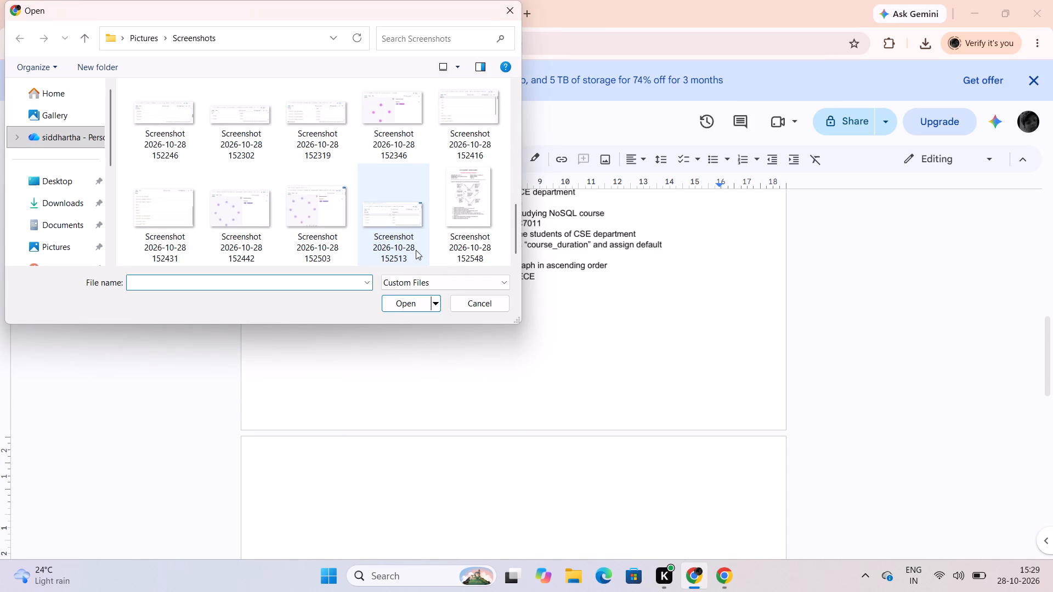
scroll(374, 191, "up", 2)
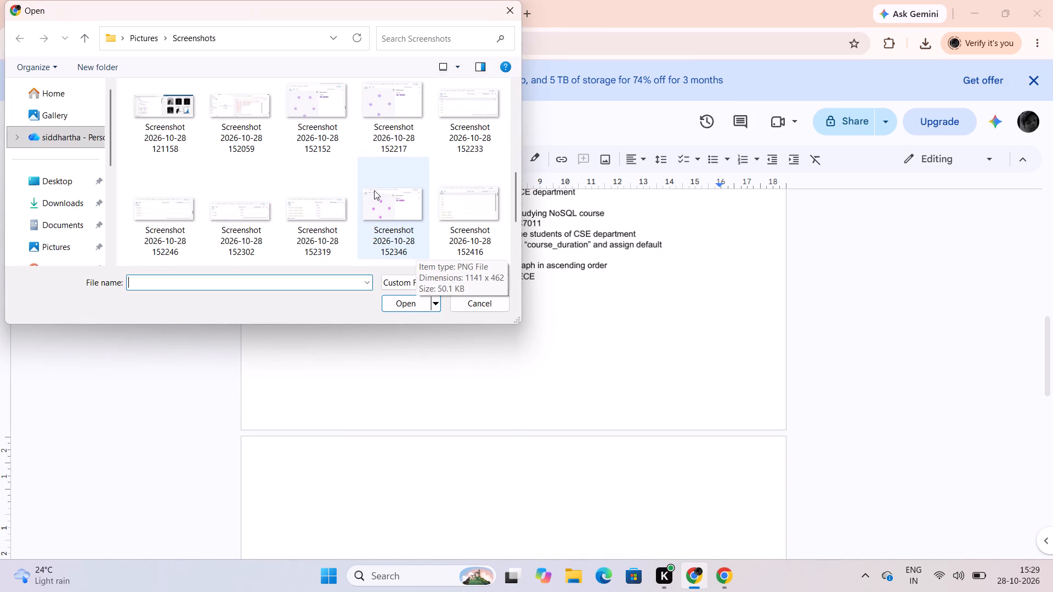
scroll(377, 186, "up", 1)
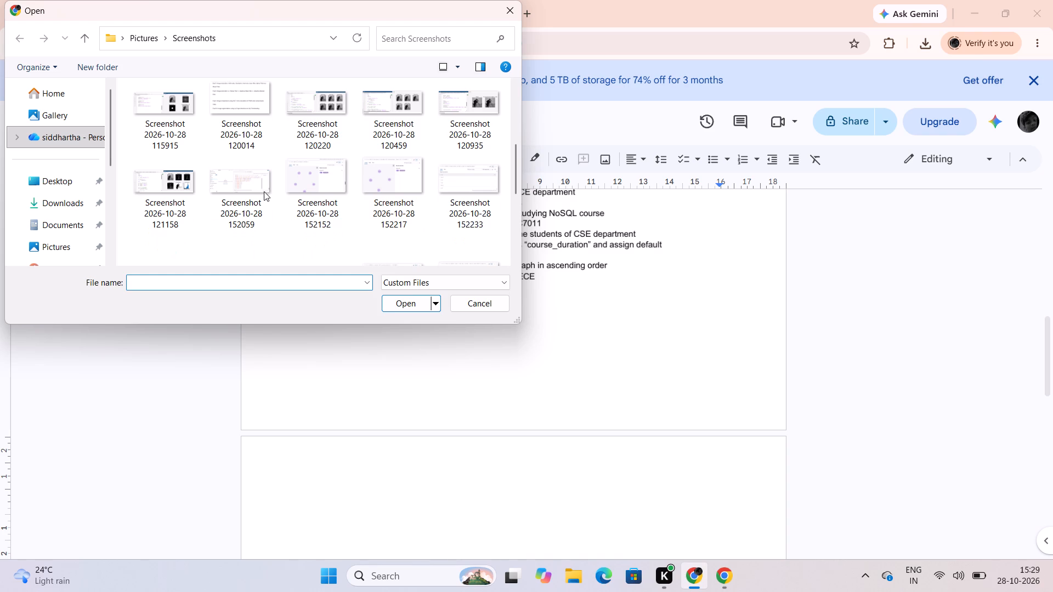
left_click(235, 190)
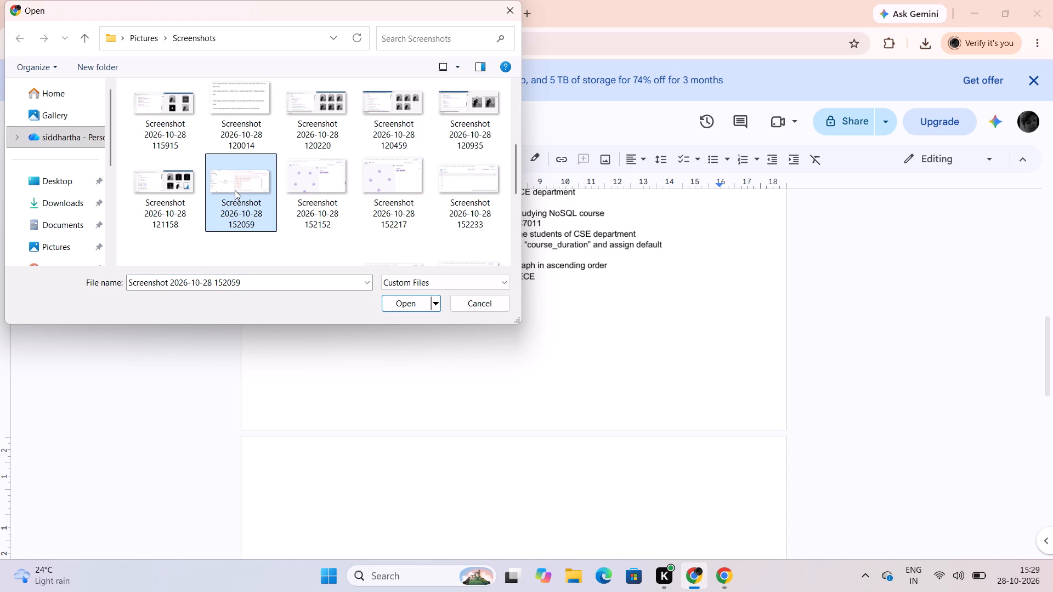
left_click_drag(235, 190, 251, 208)
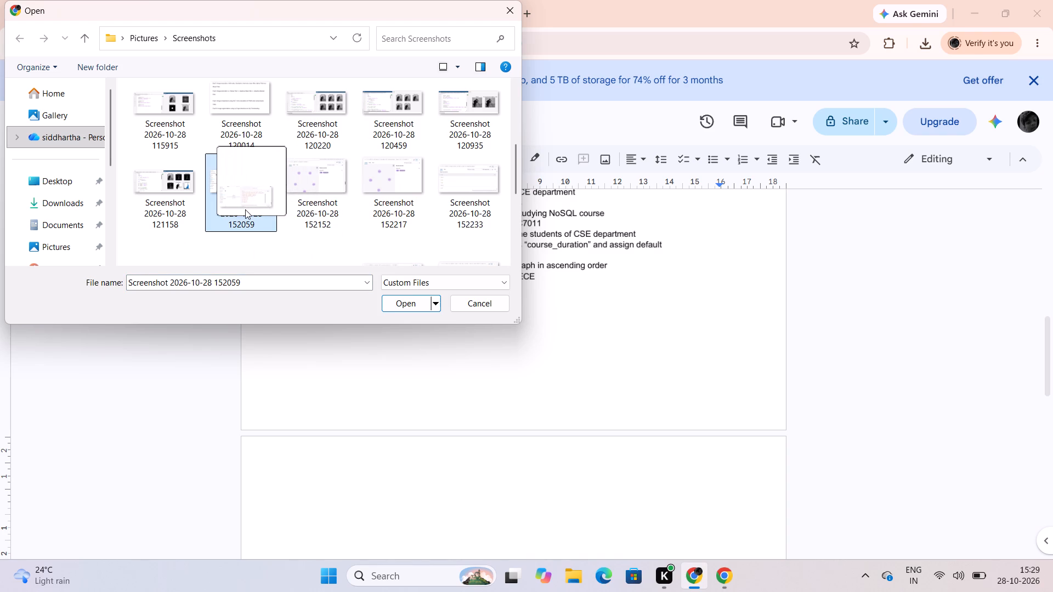
left_click(316, 203, "shift")
left_click(377, 198, "shift")
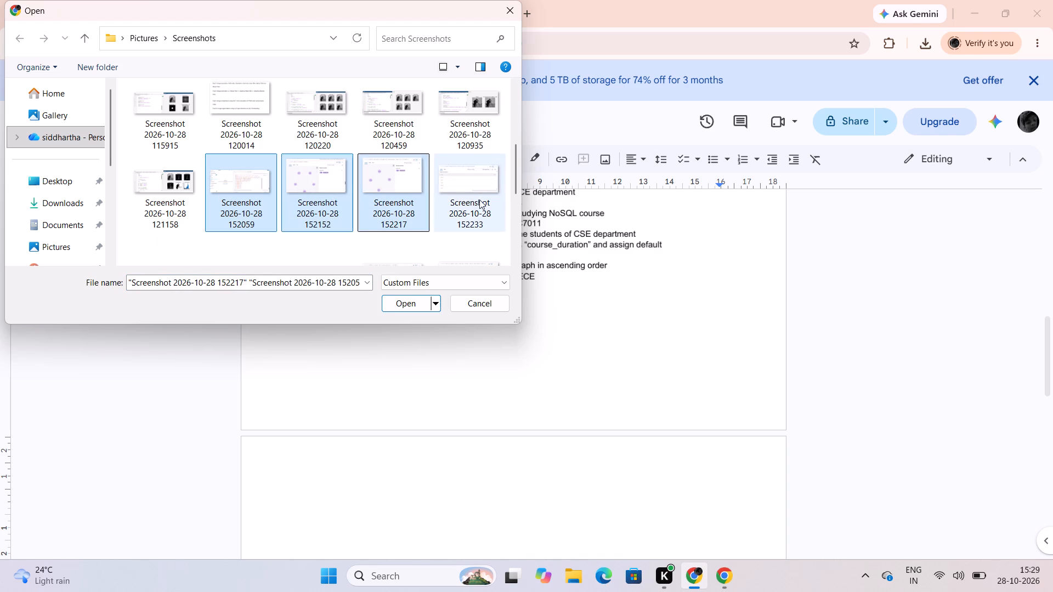
left_click(480, 200, "shift")
scroll(383, 205, "down", 2)
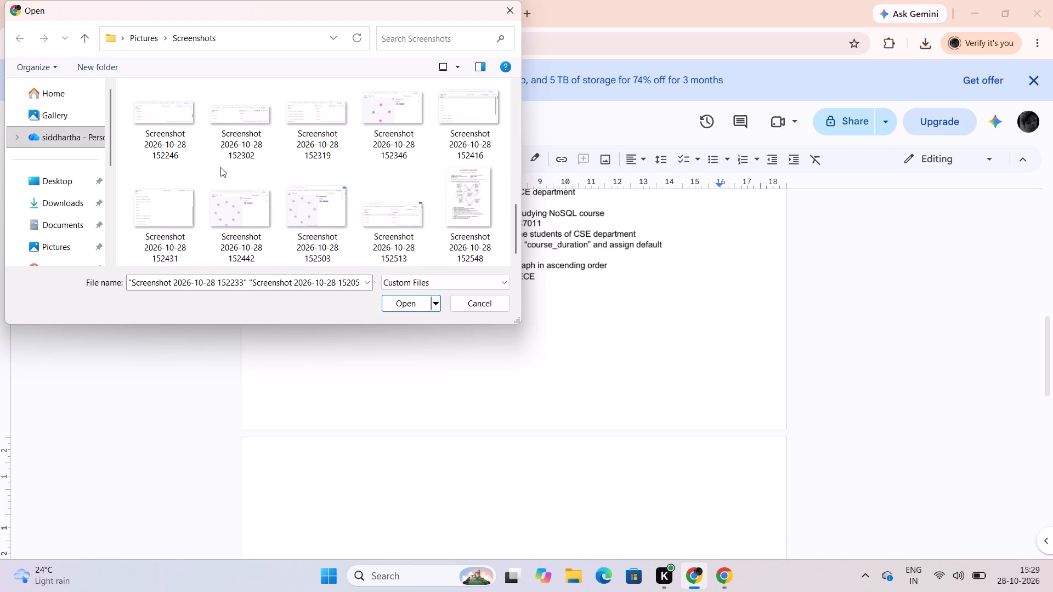
left_click(182, 129, "shift")
left_click(223, 131, "shift")
left_click(317, 147, "shift")
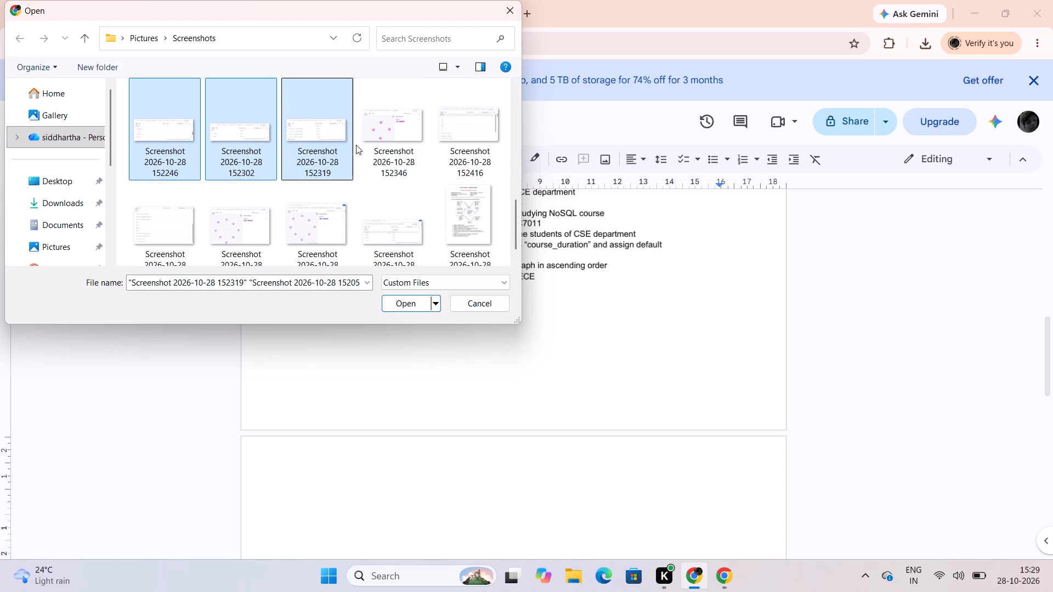
left_click(360, 145, "shift")
left_click(465, 142, "shift")
left_click(188, 217, "shift")
left_click(223, 219, "shift")
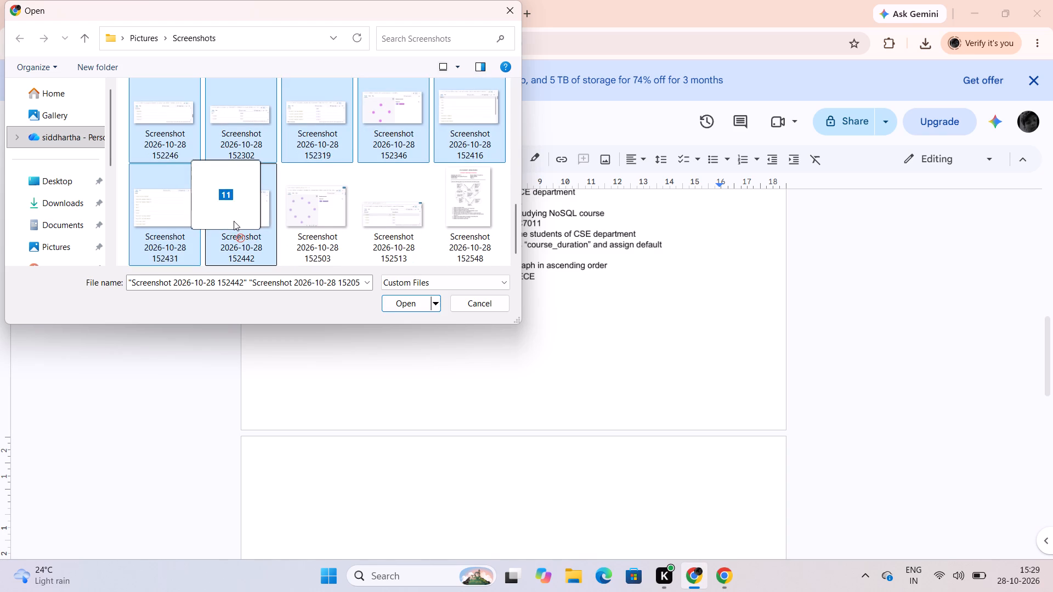
left_click(325, 219, "shift")
left_click(381, 216, "shift")
scroll(372, 217, "up", 3)
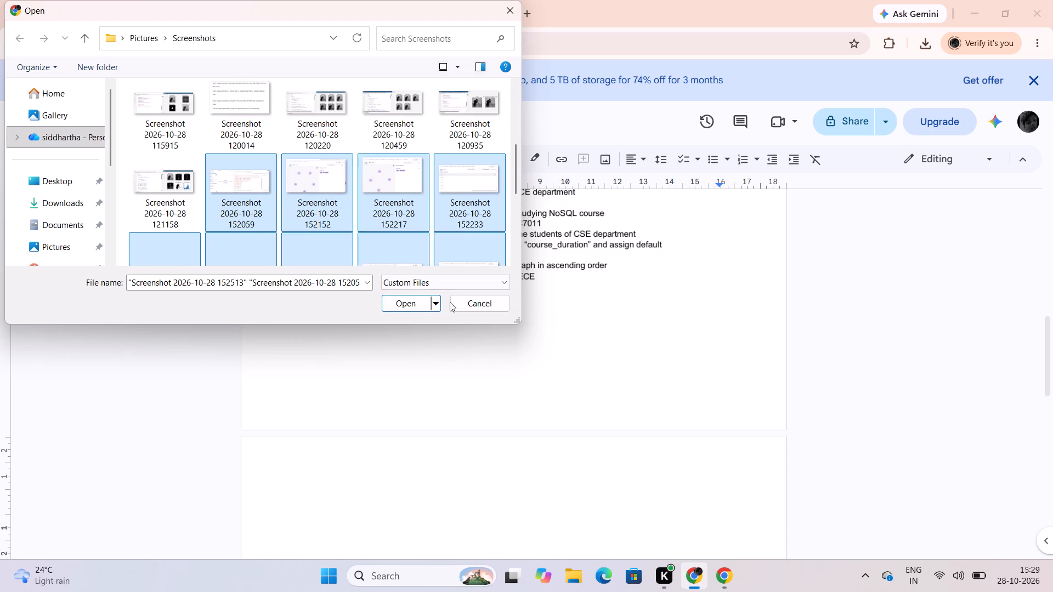
left_click(406, 300)
Review the inserted Neo4j screenshots through the document and compare them with the lab sheet's list of questions.
scroll(533, 352, "down", 1)
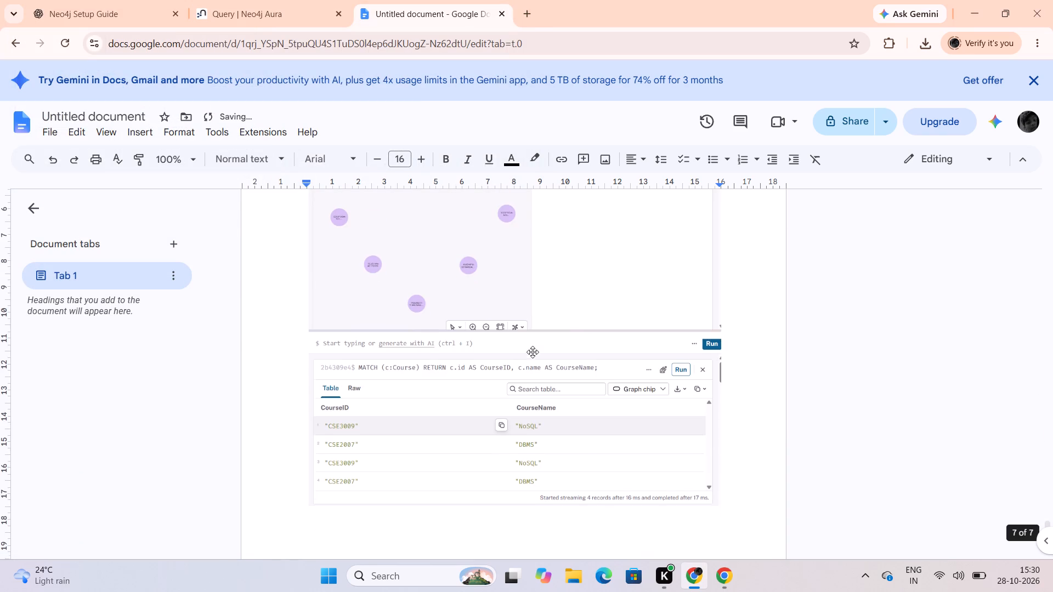
scroll(532, 350, "up", 20)
scroll(532, 350, "up", 1)
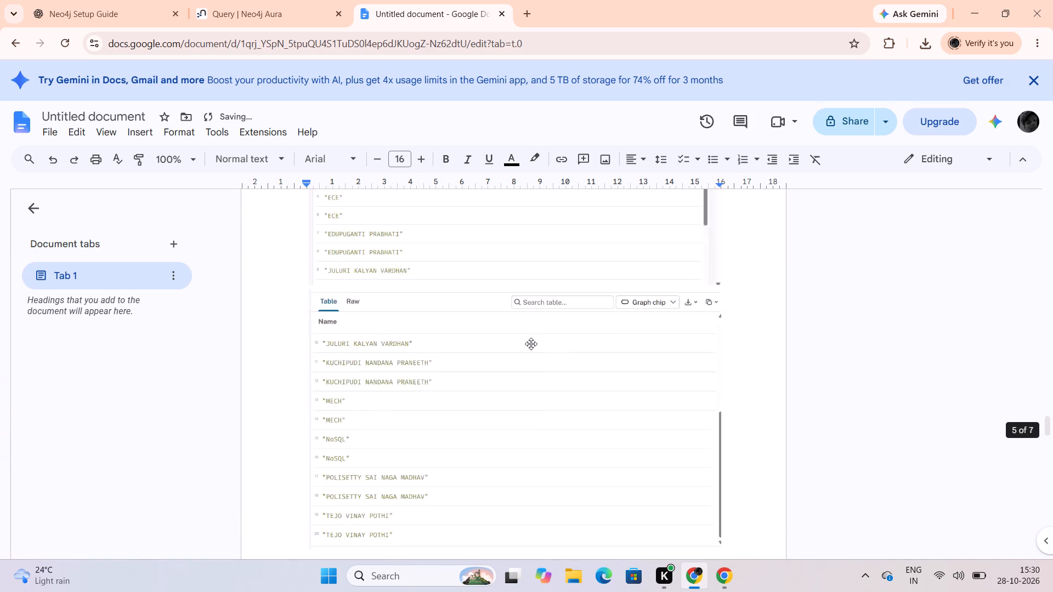
scroll(531, 344, "up", 20)
scroll(508, 331, "up", 14)
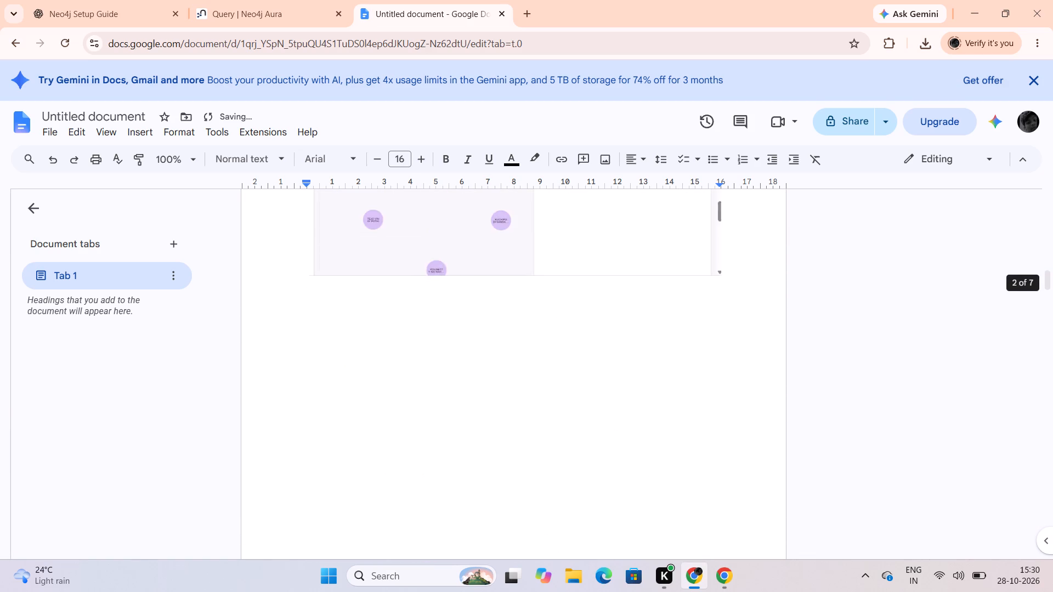
scroll(501, 321, "up", 11)
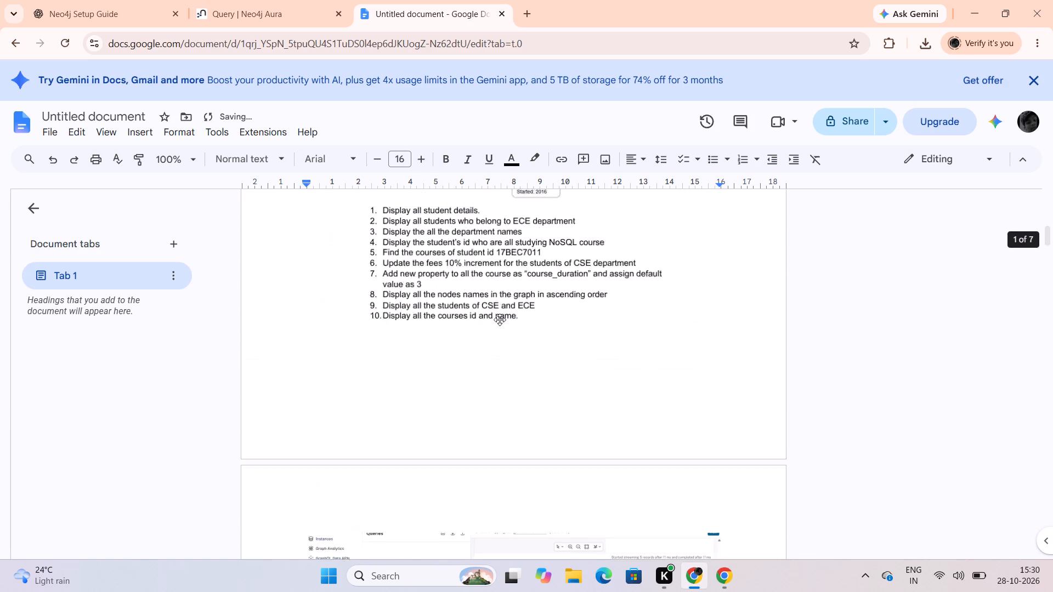
scroll(500, 318, "up", 3)
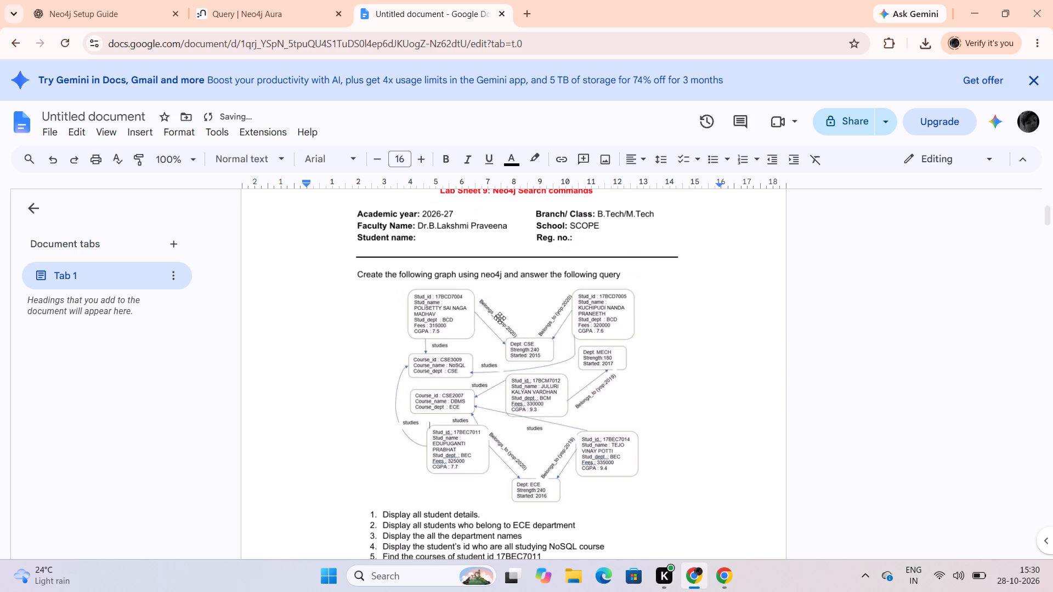
scroll(500, 317, "down", 10)
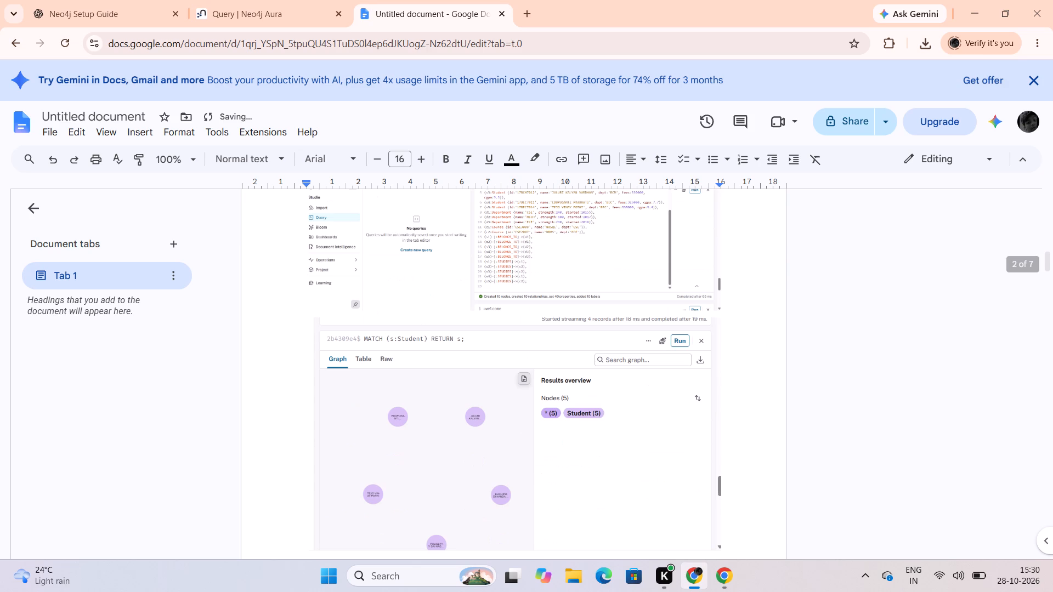
scroll(500, 317, "up", 1)
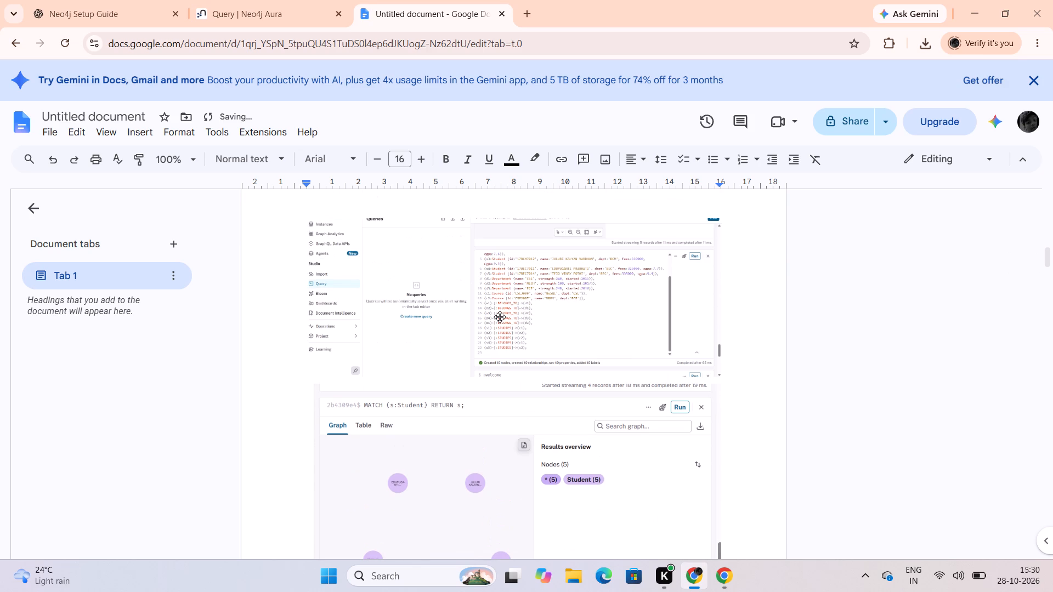
Examine the query results in Neo4j Aura and the numbered lab queries in the ChatGPT Neo4j Setup Guide chat.
left_click(284, 15)
scroll(352, 305, "up", 2)
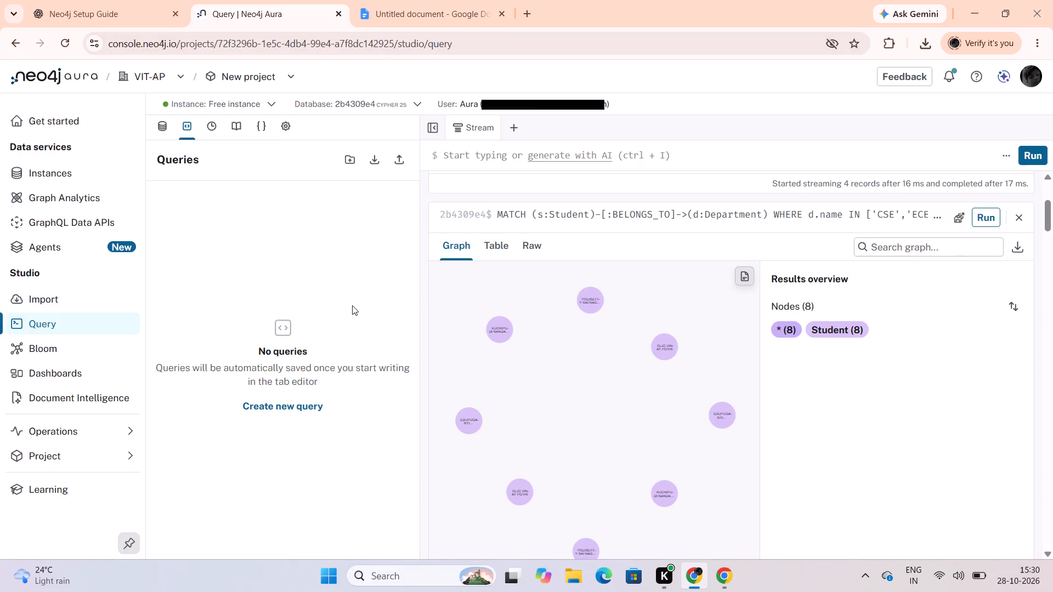
scroll(352, 305, "up", 1)
left_click(122, 0)
scroll(438, 293, "up", 4)
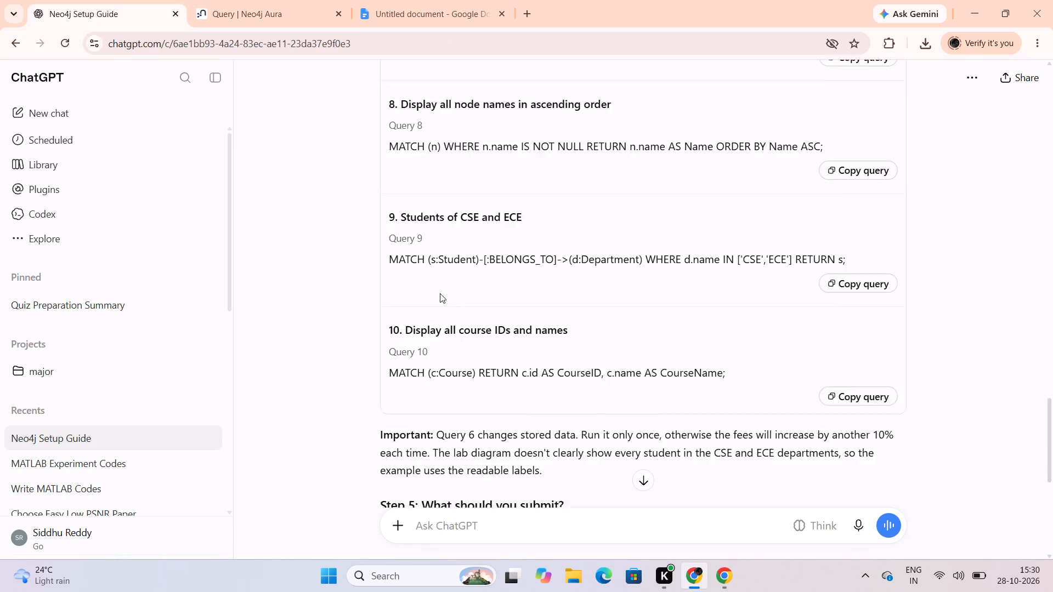
scroll(440, 293, "up", 14)
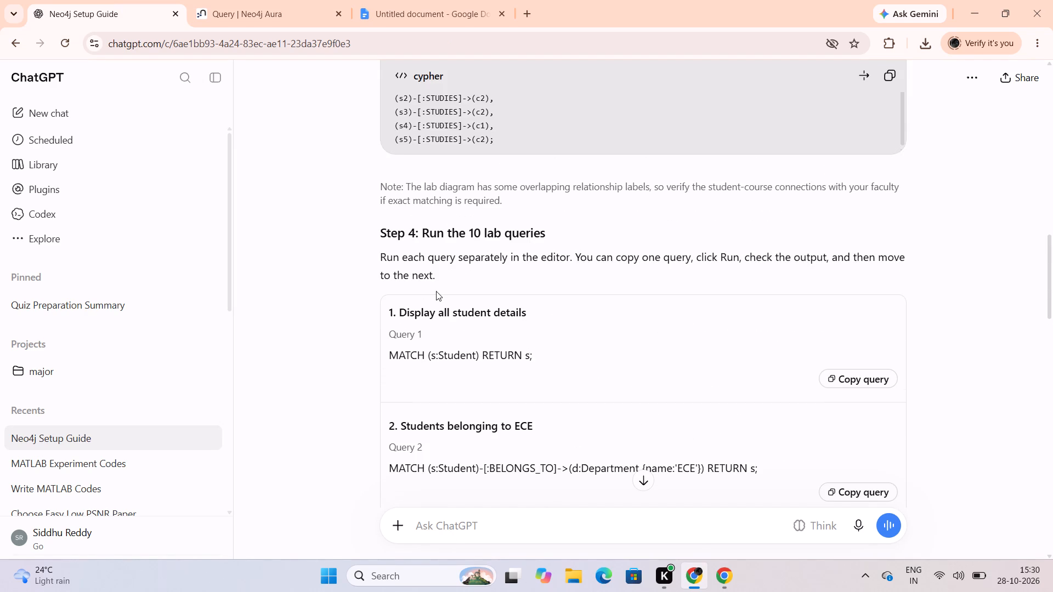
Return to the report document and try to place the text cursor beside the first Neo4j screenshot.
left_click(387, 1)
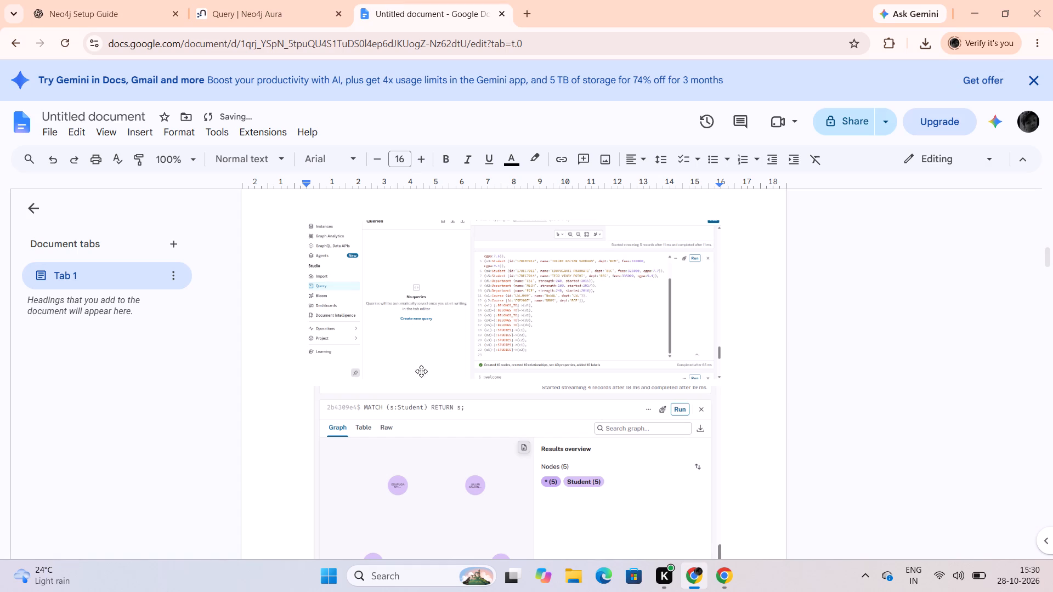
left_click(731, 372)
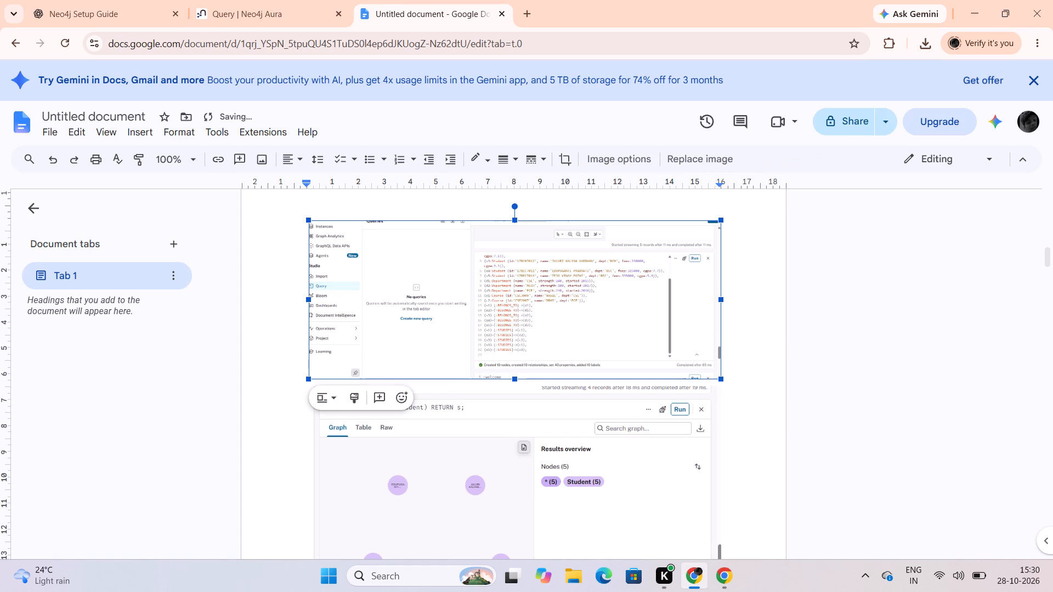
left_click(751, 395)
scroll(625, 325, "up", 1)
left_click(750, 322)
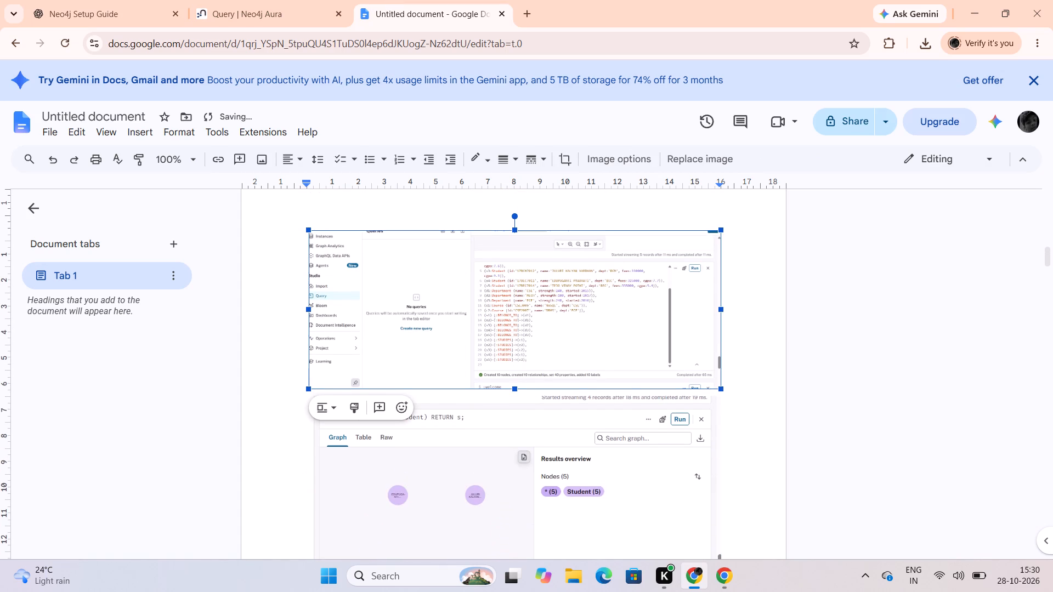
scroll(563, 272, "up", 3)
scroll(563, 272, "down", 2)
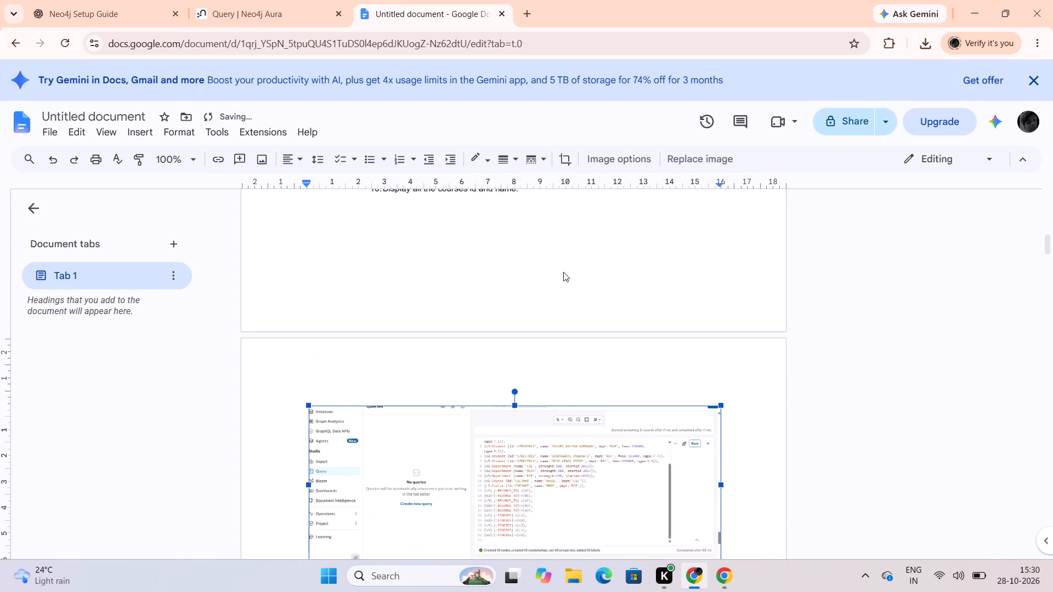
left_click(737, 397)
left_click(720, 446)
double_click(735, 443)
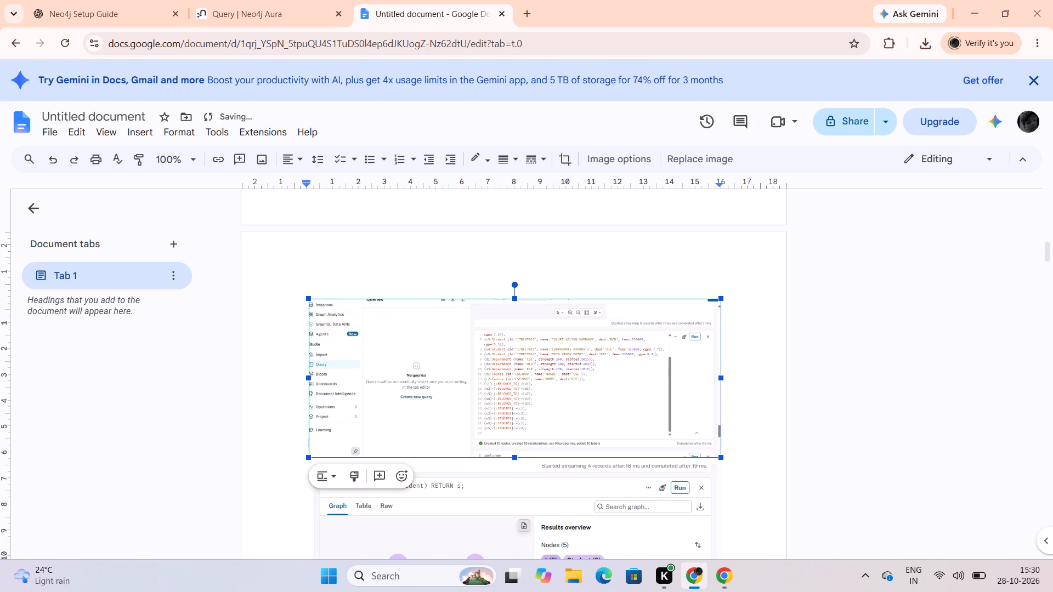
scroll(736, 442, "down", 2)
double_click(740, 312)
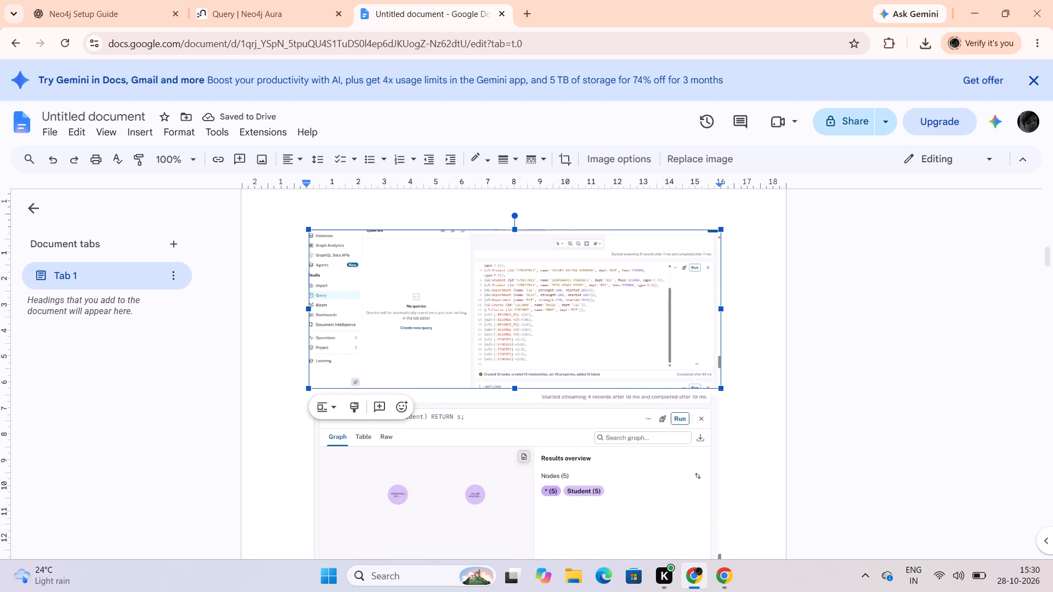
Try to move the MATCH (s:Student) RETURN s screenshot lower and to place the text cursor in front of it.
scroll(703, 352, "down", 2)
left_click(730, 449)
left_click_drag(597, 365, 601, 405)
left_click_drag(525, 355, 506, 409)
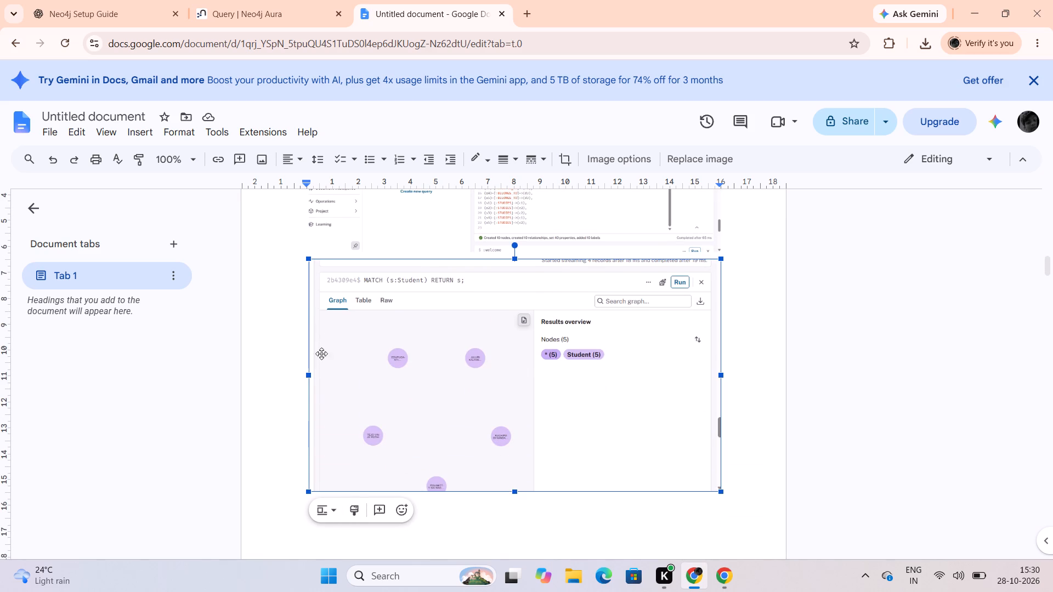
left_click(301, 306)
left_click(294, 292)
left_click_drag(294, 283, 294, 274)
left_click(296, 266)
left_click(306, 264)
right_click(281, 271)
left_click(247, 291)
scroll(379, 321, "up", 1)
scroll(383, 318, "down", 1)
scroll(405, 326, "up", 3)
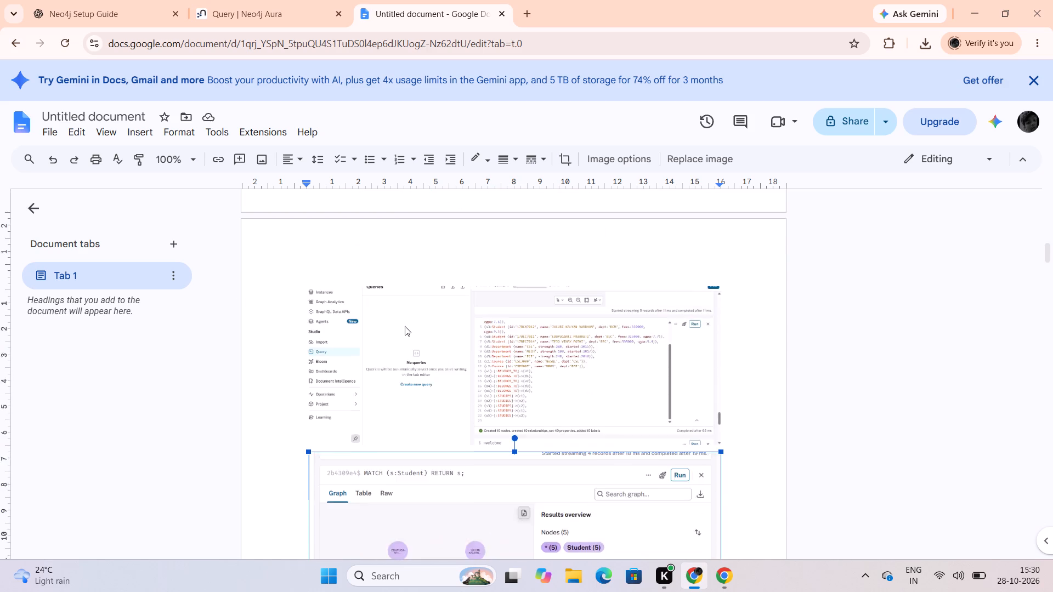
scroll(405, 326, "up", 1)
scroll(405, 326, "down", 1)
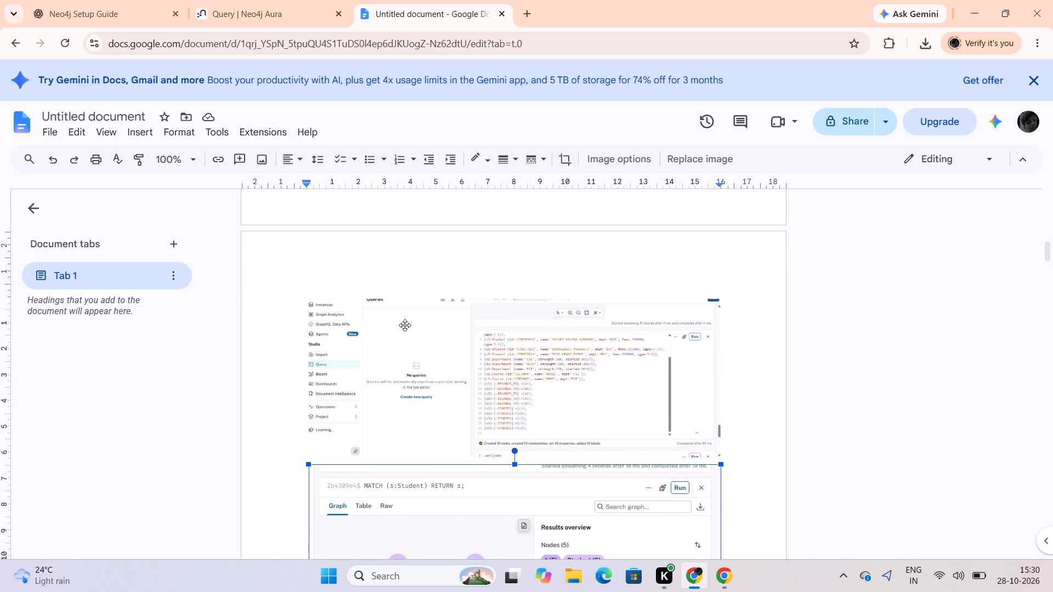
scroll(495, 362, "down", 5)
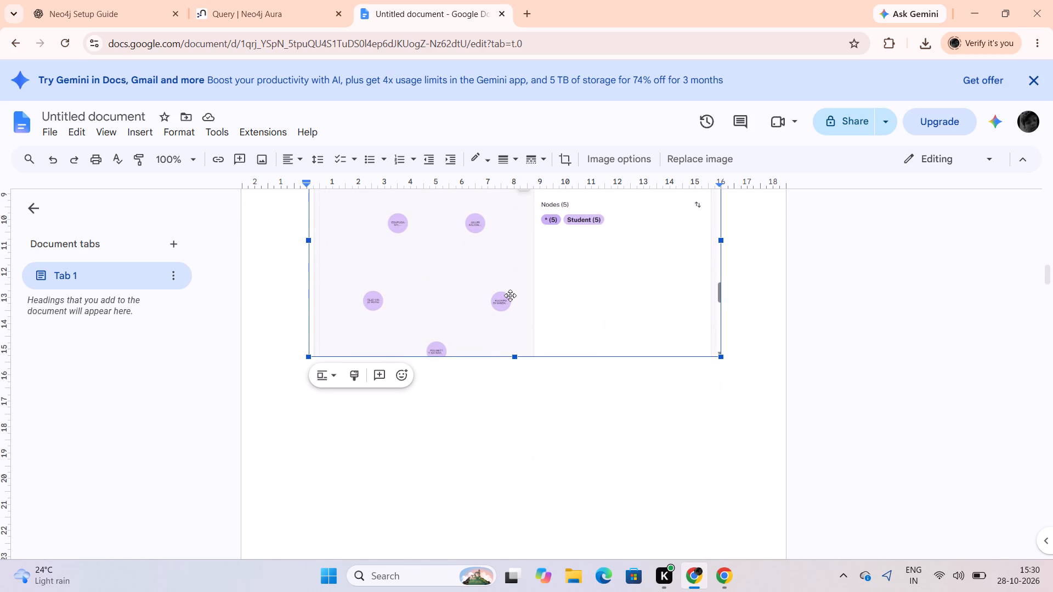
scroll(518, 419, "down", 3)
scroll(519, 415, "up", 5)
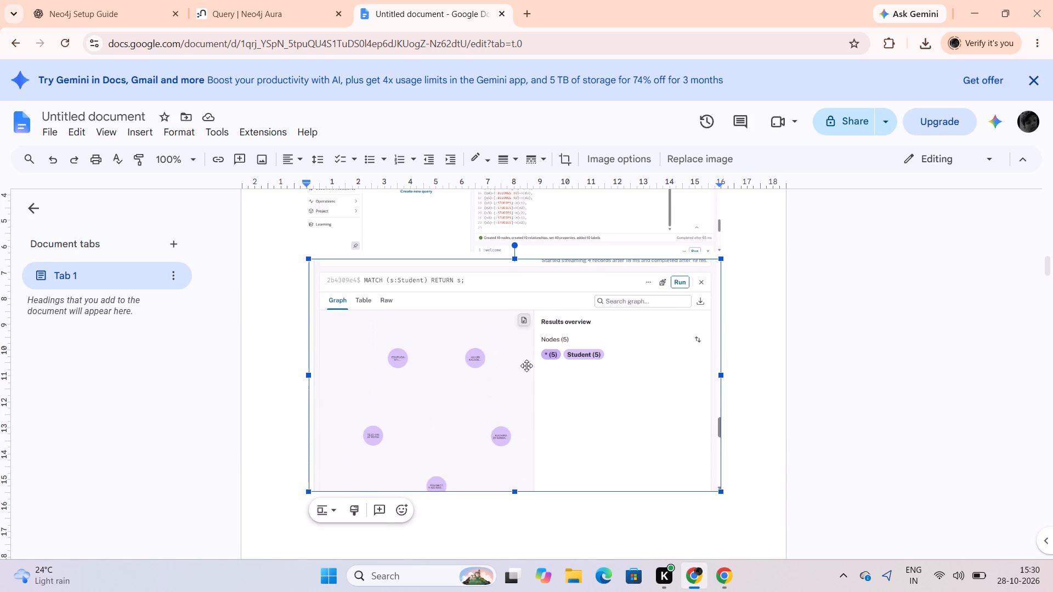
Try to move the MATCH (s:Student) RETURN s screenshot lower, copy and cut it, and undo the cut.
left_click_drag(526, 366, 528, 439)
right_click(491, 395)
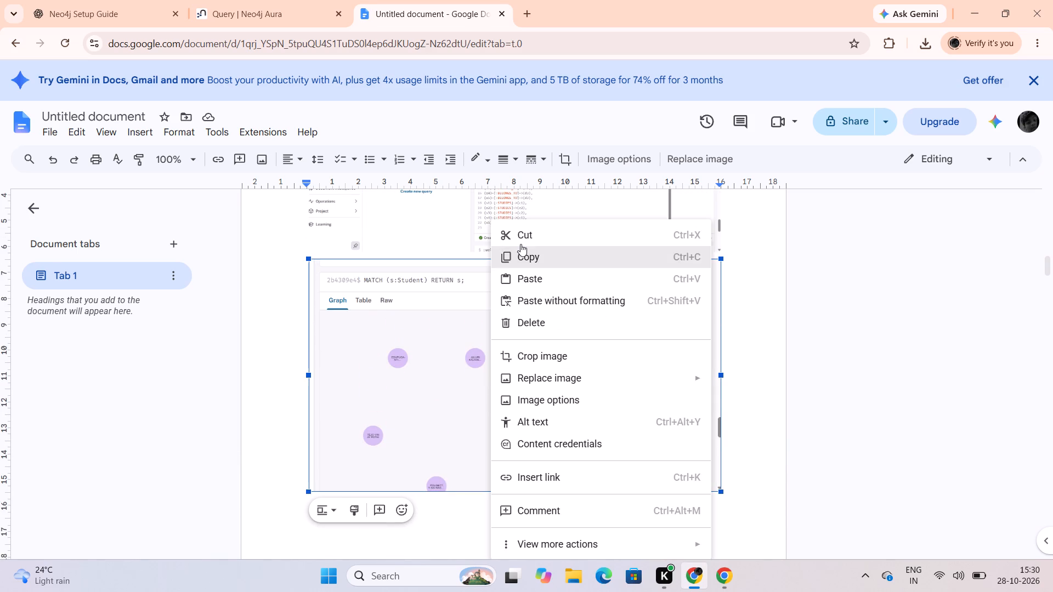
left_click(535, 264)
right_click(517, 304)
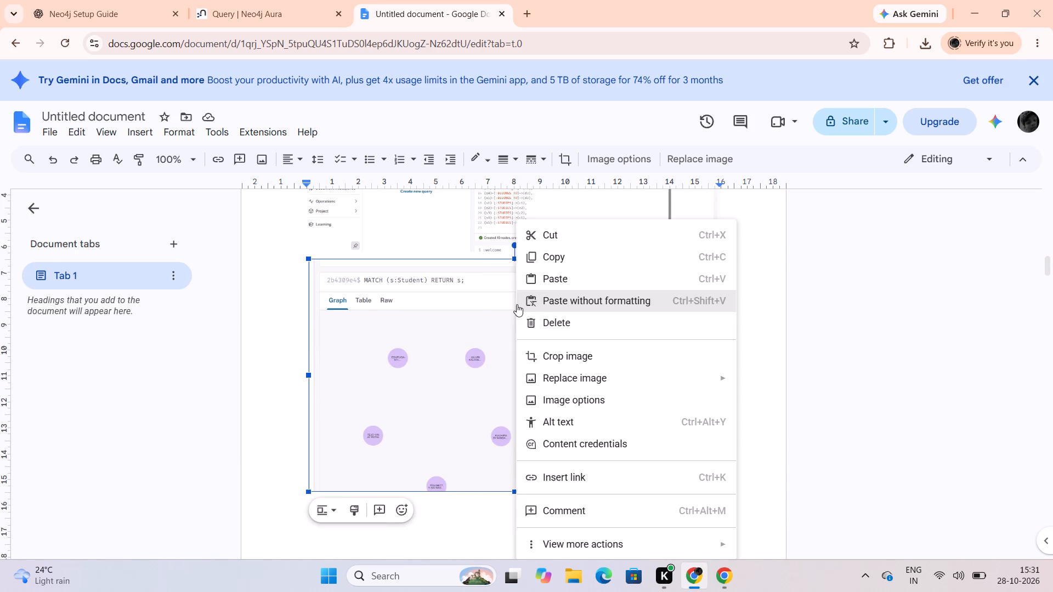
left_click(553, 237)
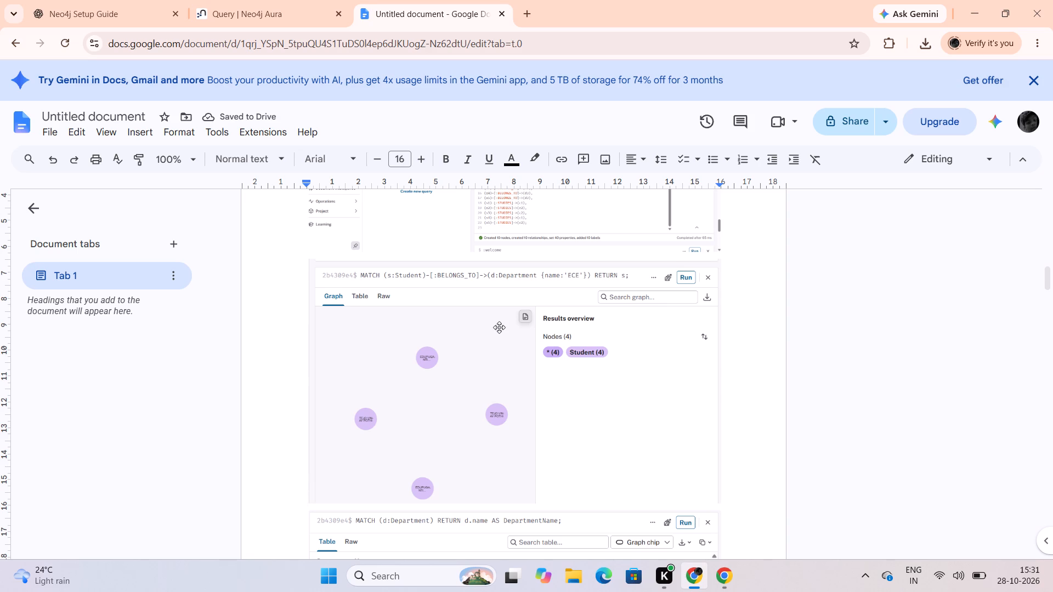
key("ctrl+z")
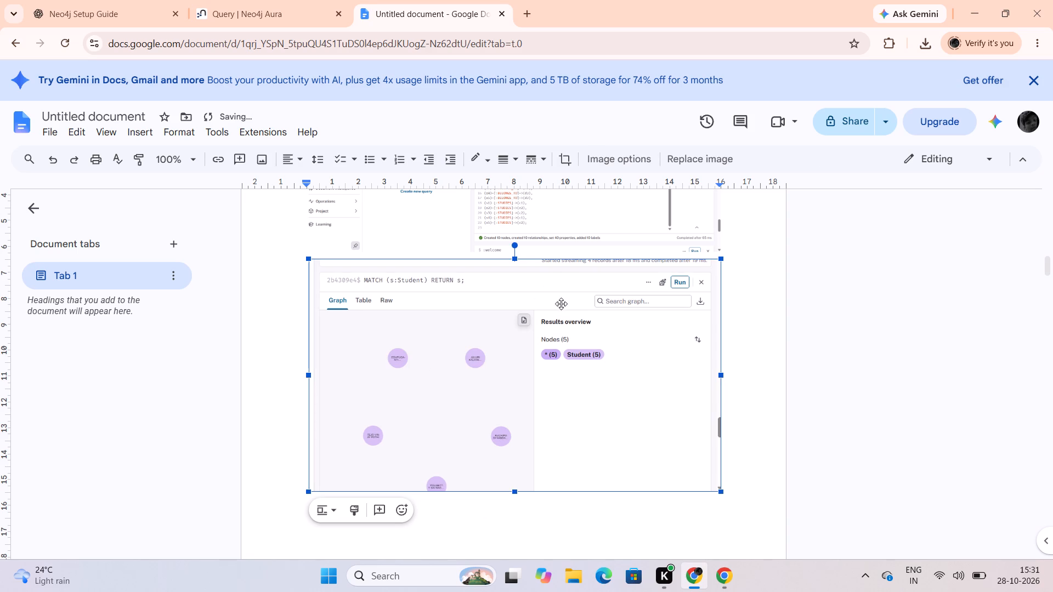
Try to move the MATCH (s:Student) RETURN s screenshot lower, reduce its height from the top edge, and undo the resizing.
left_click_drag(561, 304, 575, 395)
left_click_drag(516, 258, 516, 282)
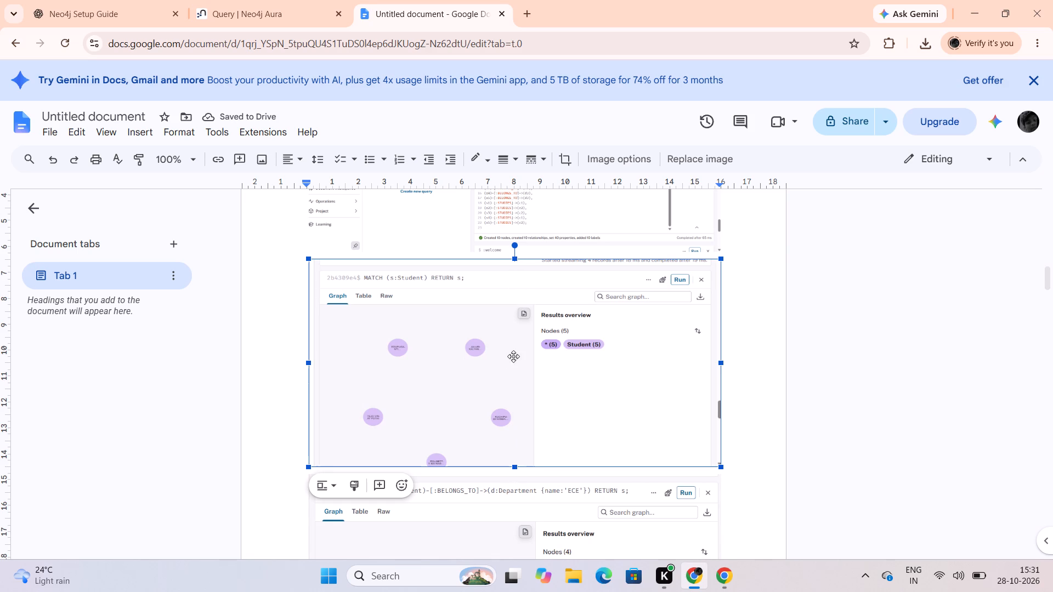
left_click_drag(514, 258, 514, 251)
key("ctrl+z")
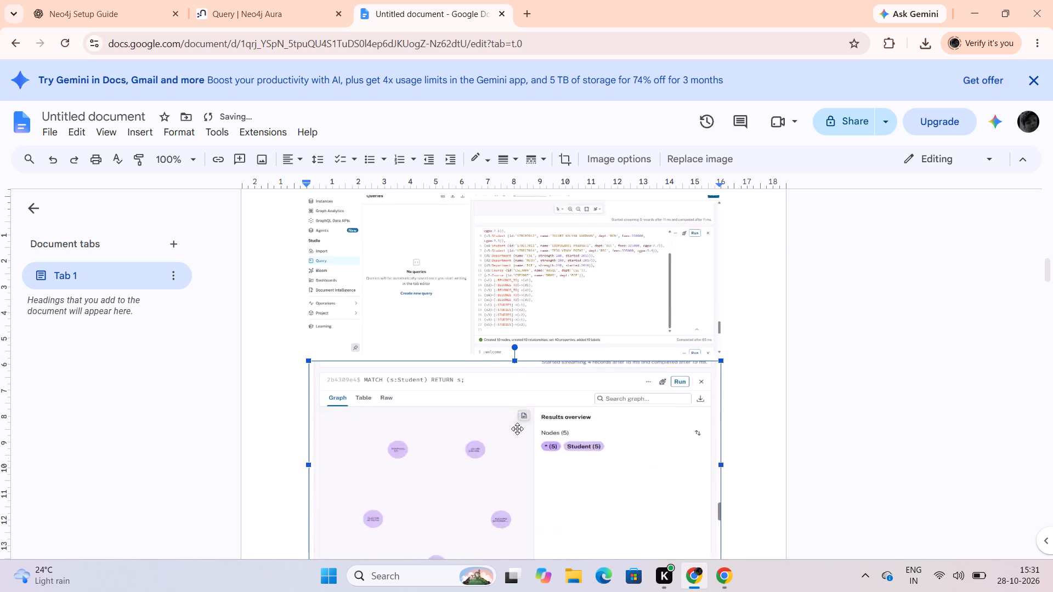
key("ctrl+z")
Review the order and layout of the remaining Neo4j screenshots through to the last page of the document.
scroll(823, 417, "down", 1)
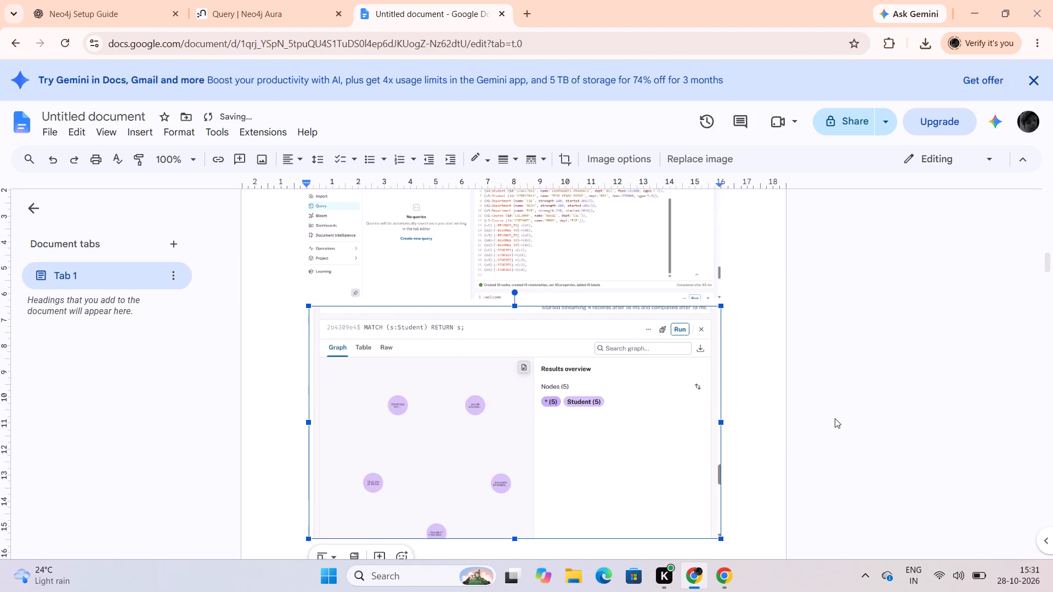
scroll(835, 418, "down", 2)
scroll(733, 421, "down", 2)
scroll(627, 416, "down", 9)
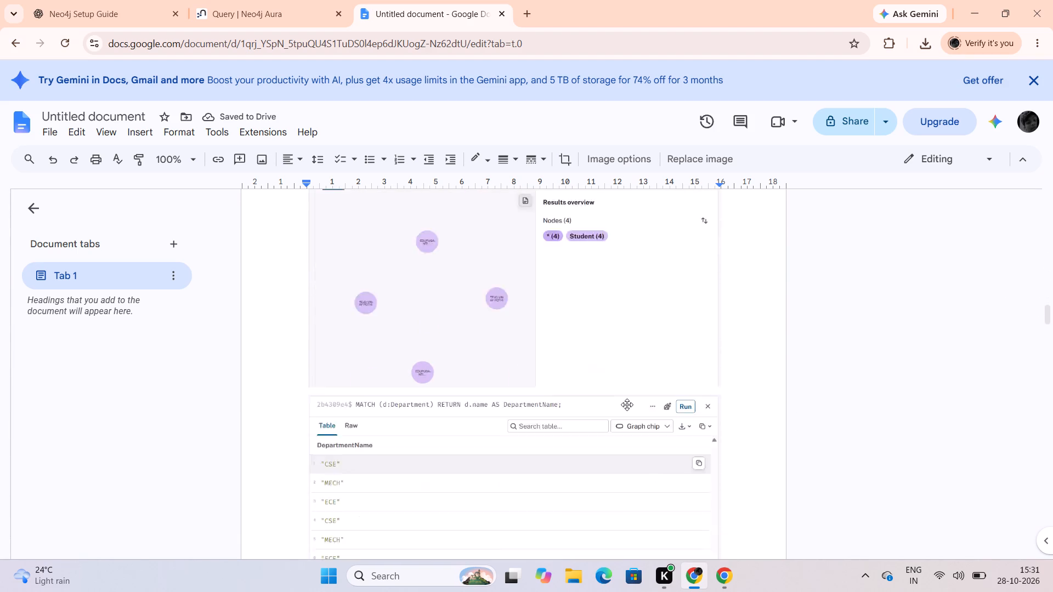
scroll(627, 405, "down", 19)
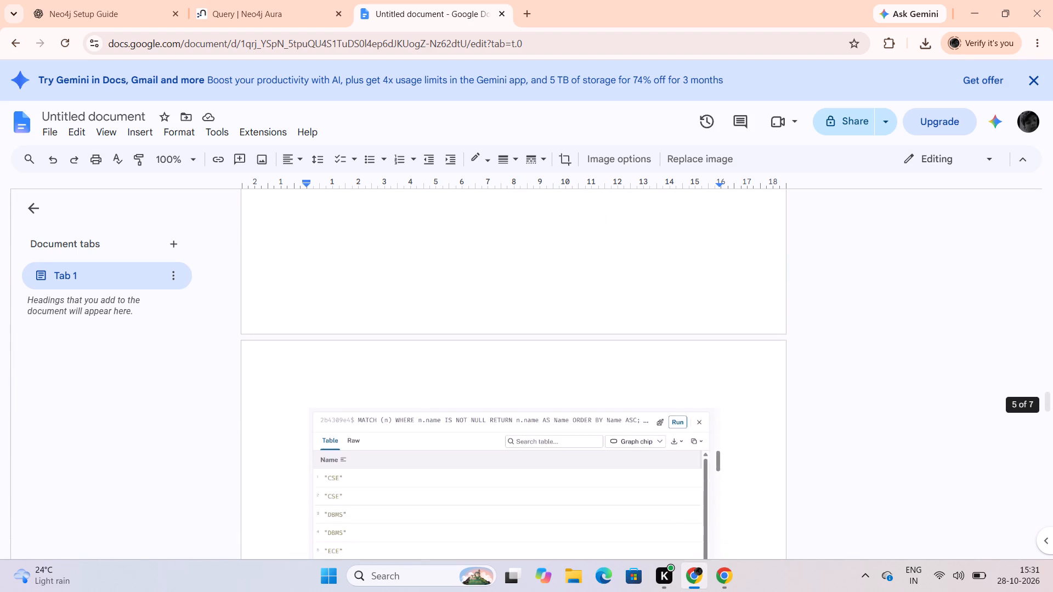
scroll(627, 401, "down", 17)
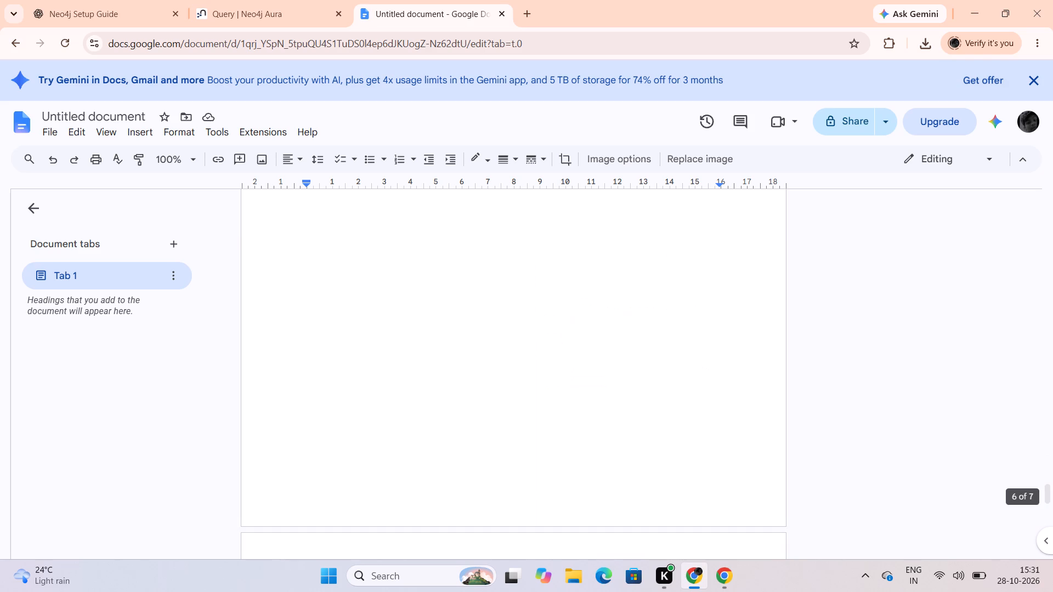
scroll(627, 399, "down", 15)
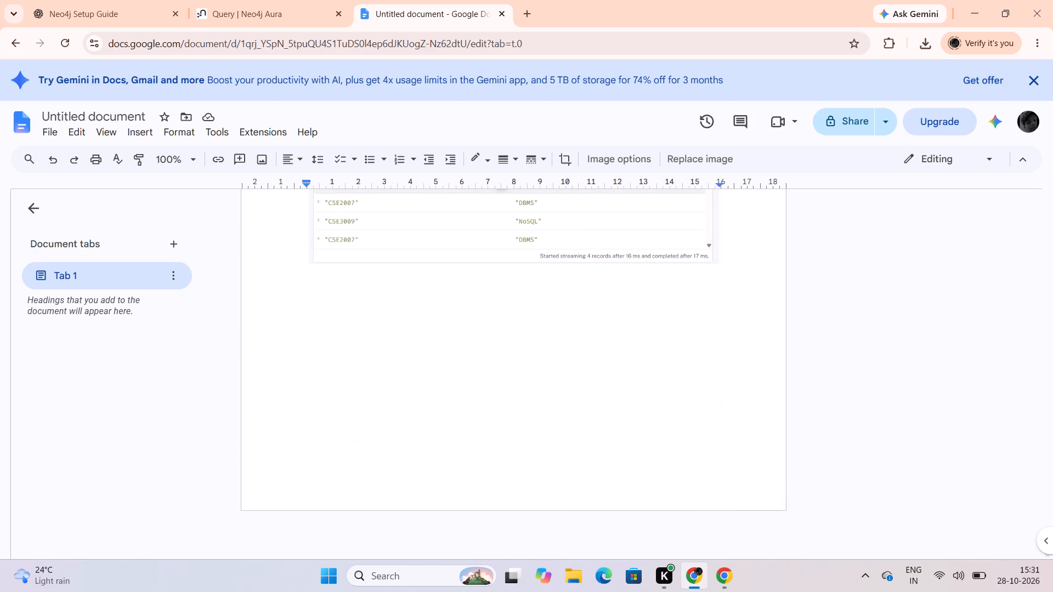
Add the closing line END below the last screenshot, the CourseID and CourseName results table, on the final page.
scroll(627, 399, "up", 5)
scroll(627, 399, "down", 4)
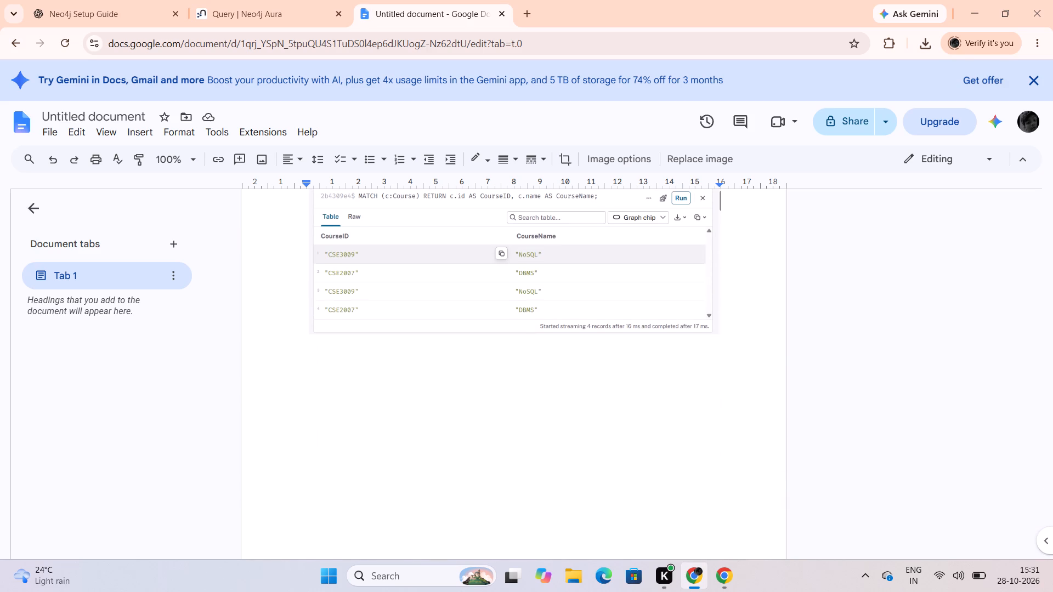
left_click(534, 444)
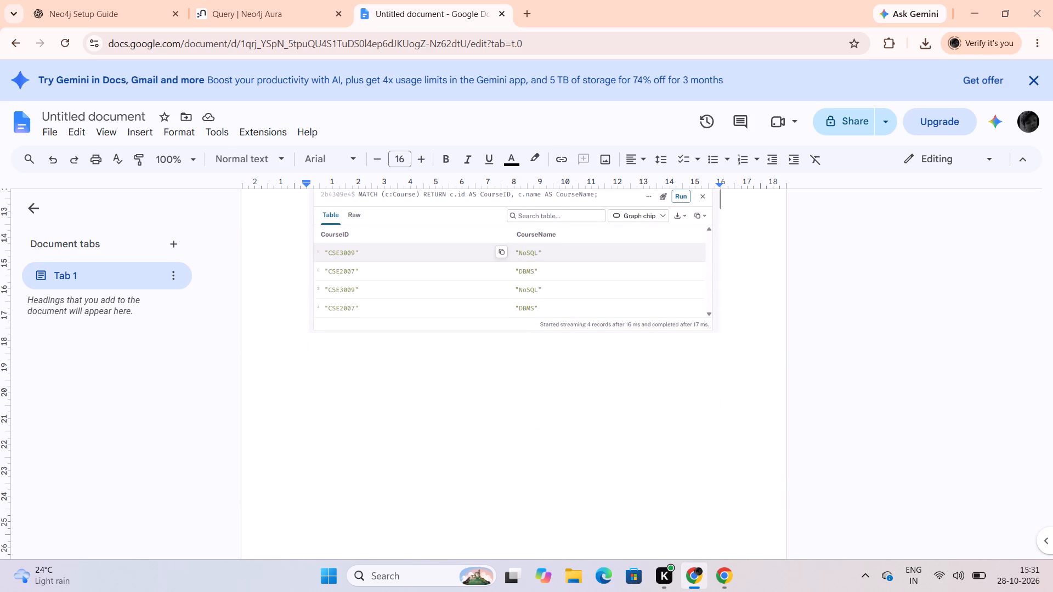
key("Return")
type("END")
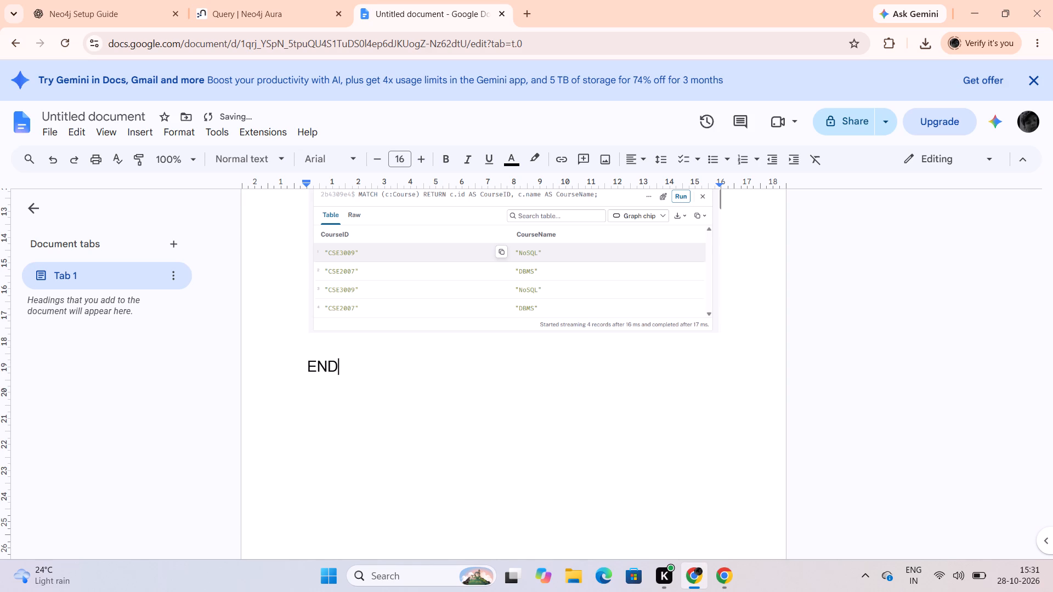
Shift the END line to about the middle of the page width by inserting spaces in front of it.
key("Left")
key("Left")
key("Left")
key("space")
key("space")
key("space")
key("space")
key("space")
key("space")
key("space")
key("space")
key("space")
key("space")
key("space")
key("space")
key("space")
key("space")
key("space")
key("space")
key("space")
key("space")
key("space")
key("space")
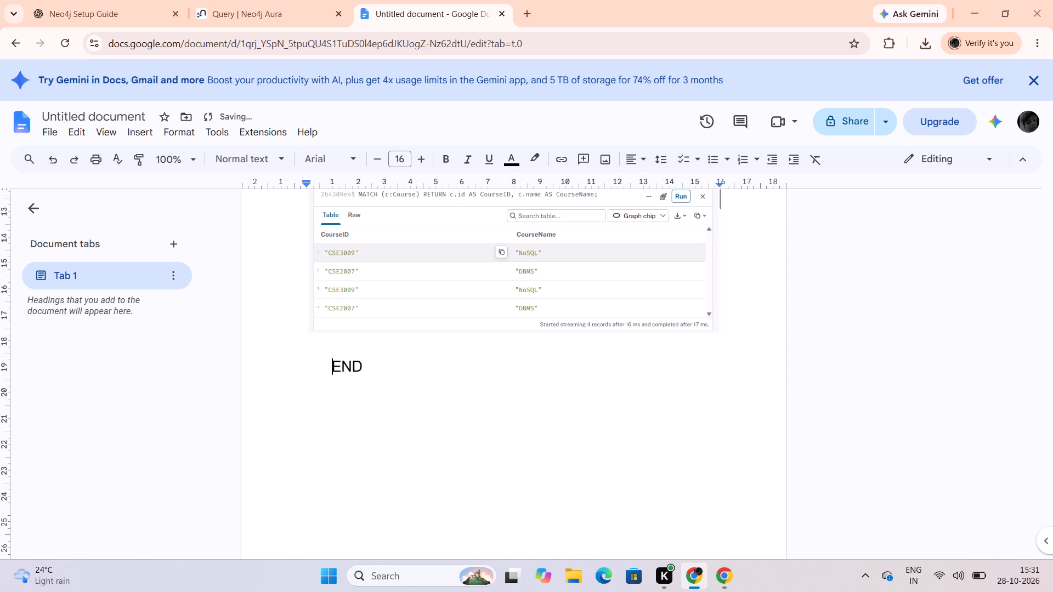
key("space")
key("space")
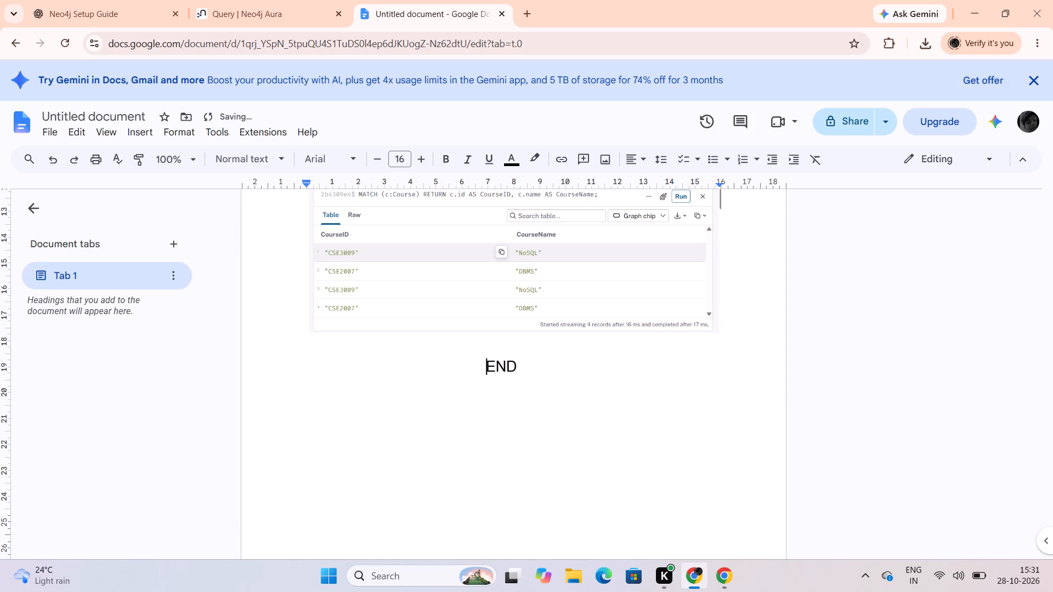
Download the report as a Microsoft Word (.docx) file.
left_click(52, 133)
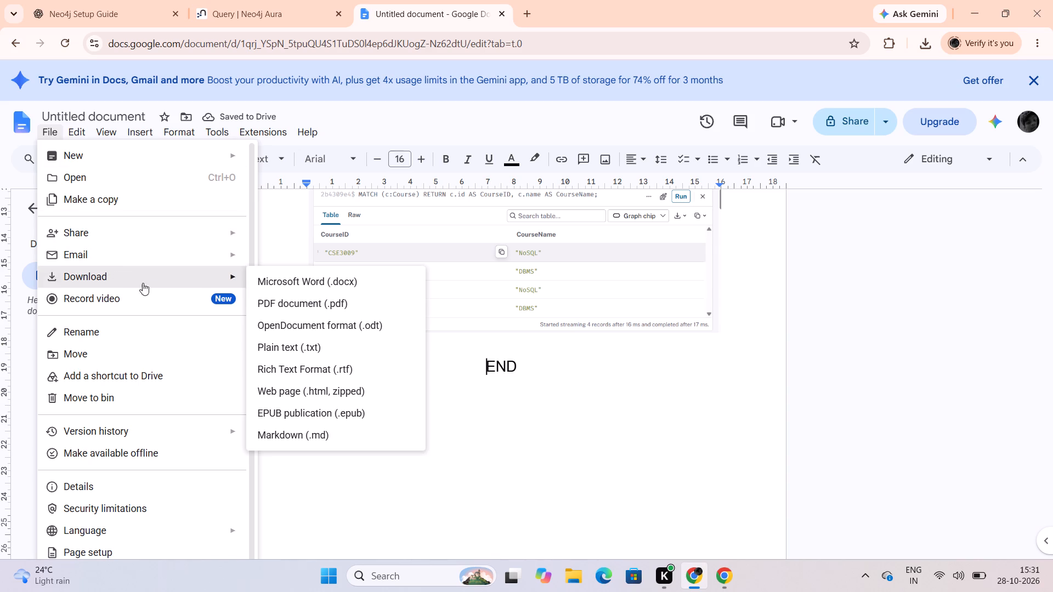
left_click(353, 283)
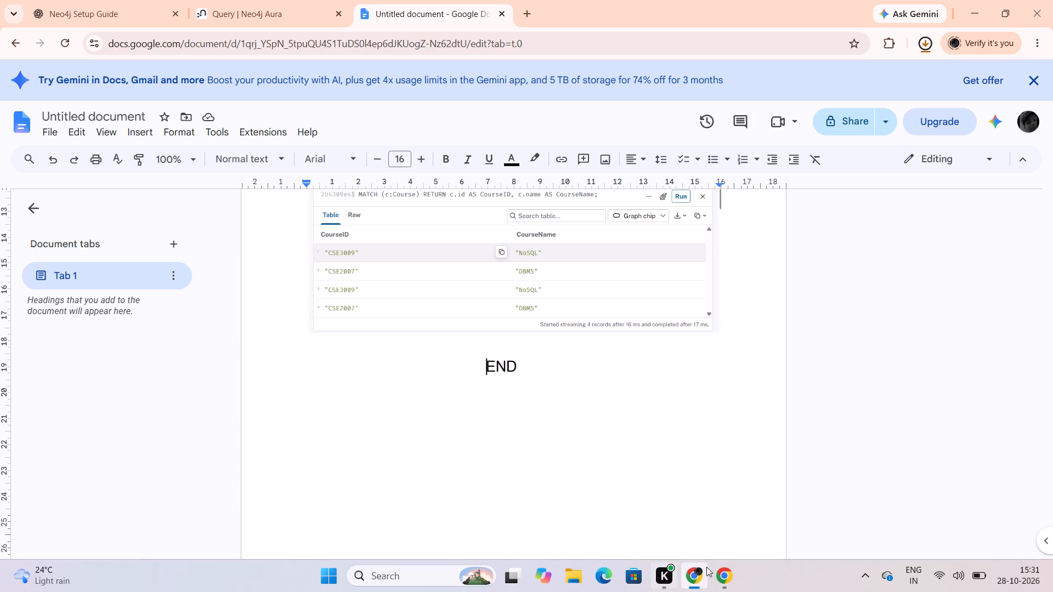
In File Explorer's Downloads folder, rename the Untitled document Word file to the student registration number followed by _LAB_9, and close the window.
left_click(577, 575)
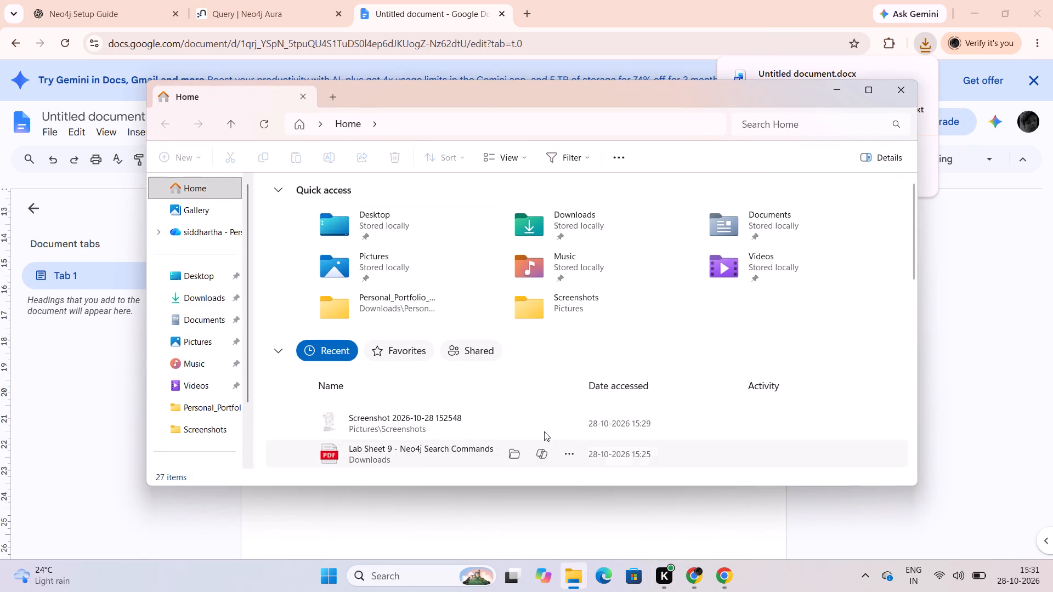
left_click(216, 306)
right_click(340, 219)
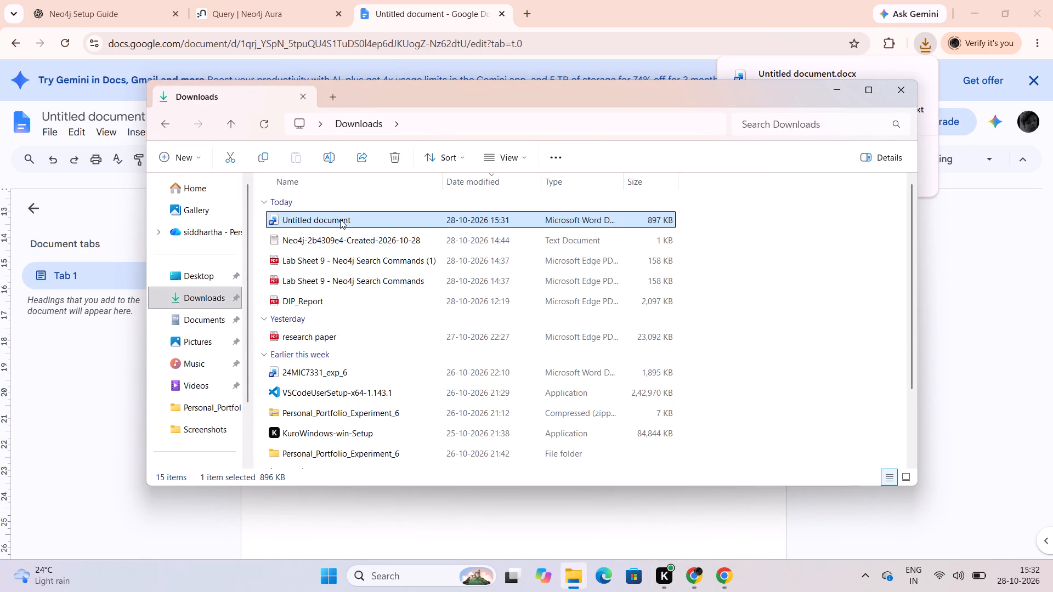
left_click(341, 218)
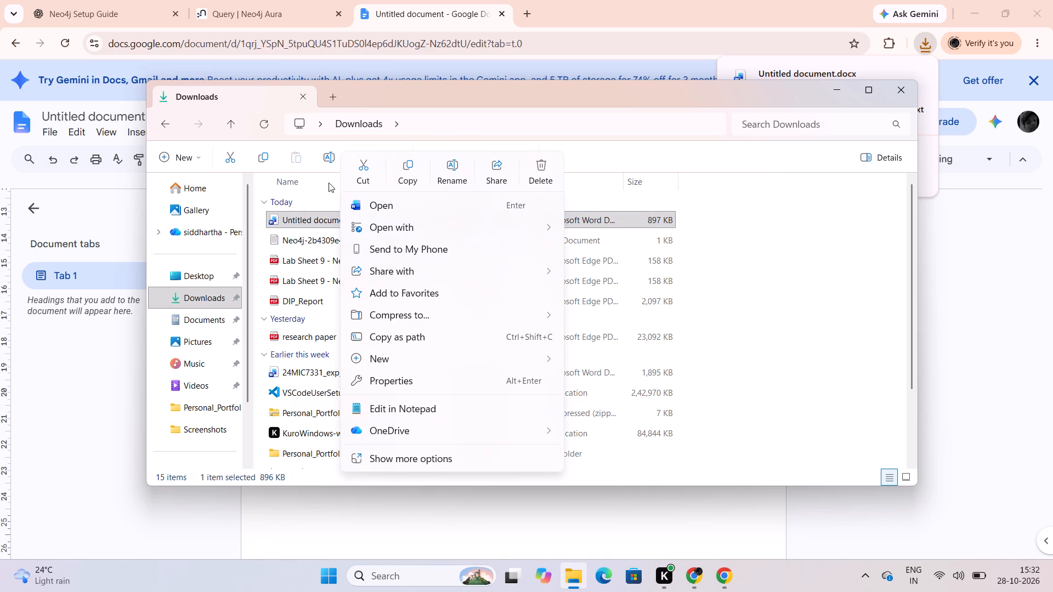
left_click(325, 159)
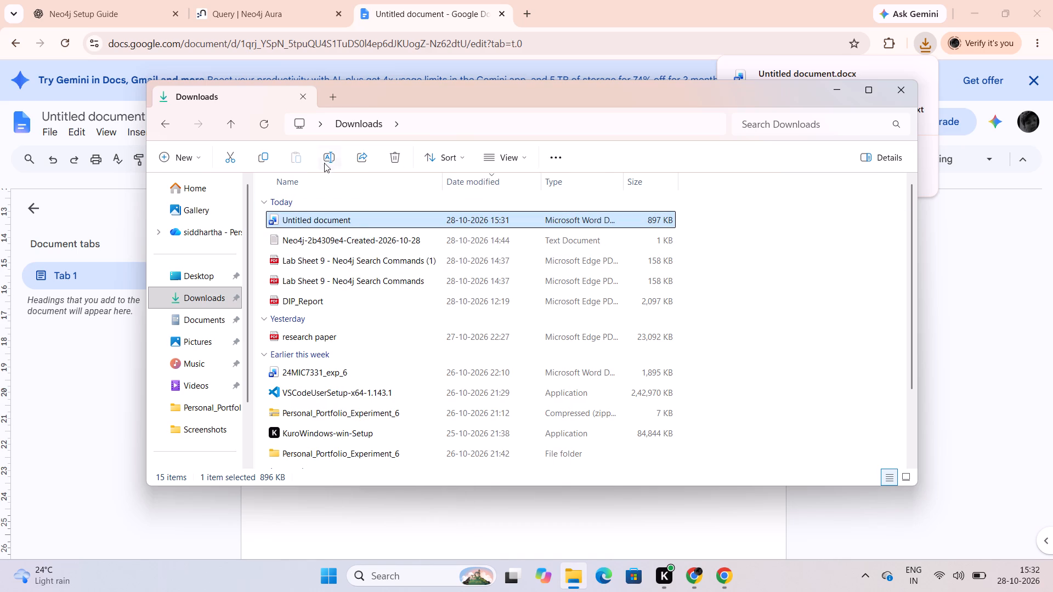
left_click(324, 161)
key("BackSpace")
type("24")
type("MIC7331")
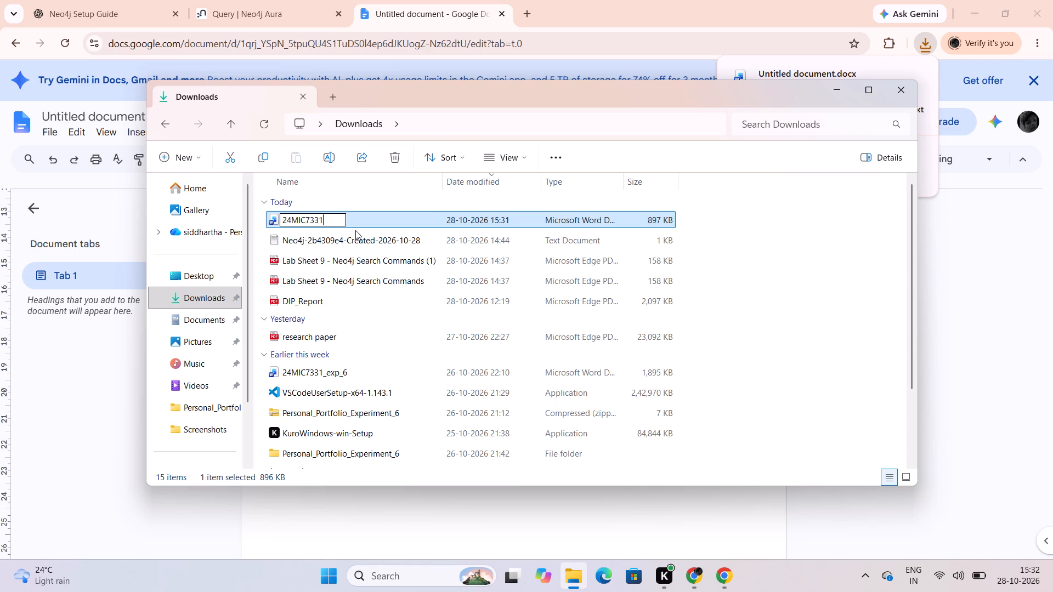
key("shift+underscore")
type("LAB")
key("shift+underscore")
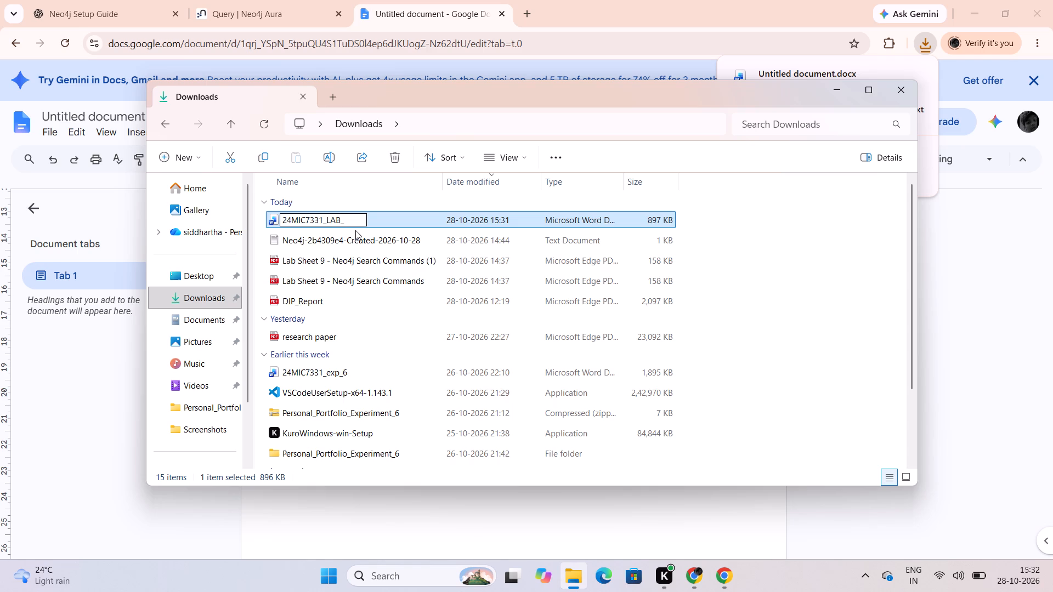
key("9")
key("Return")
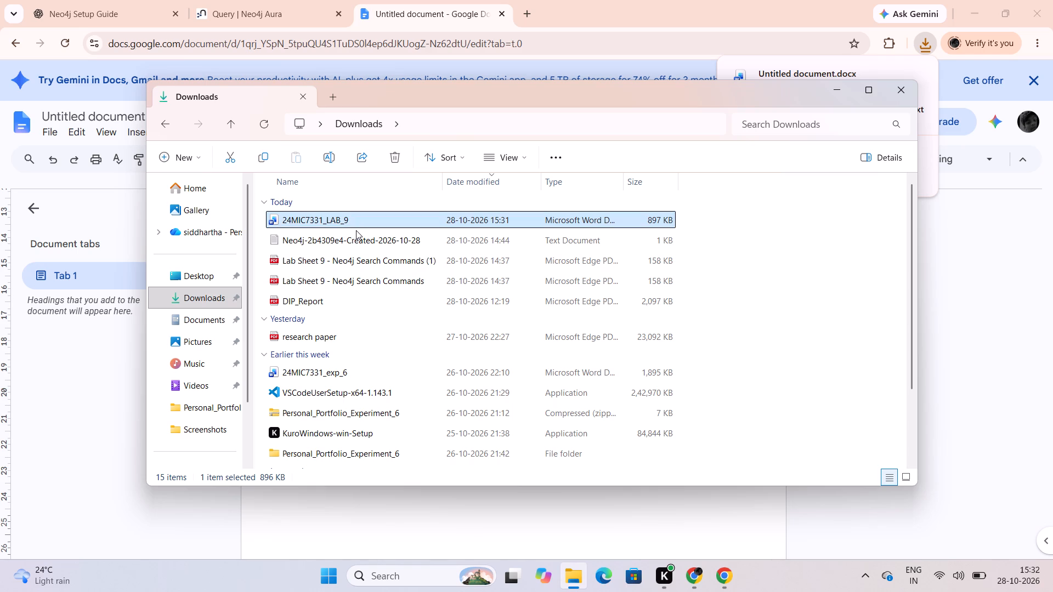
left_click(910, 82)
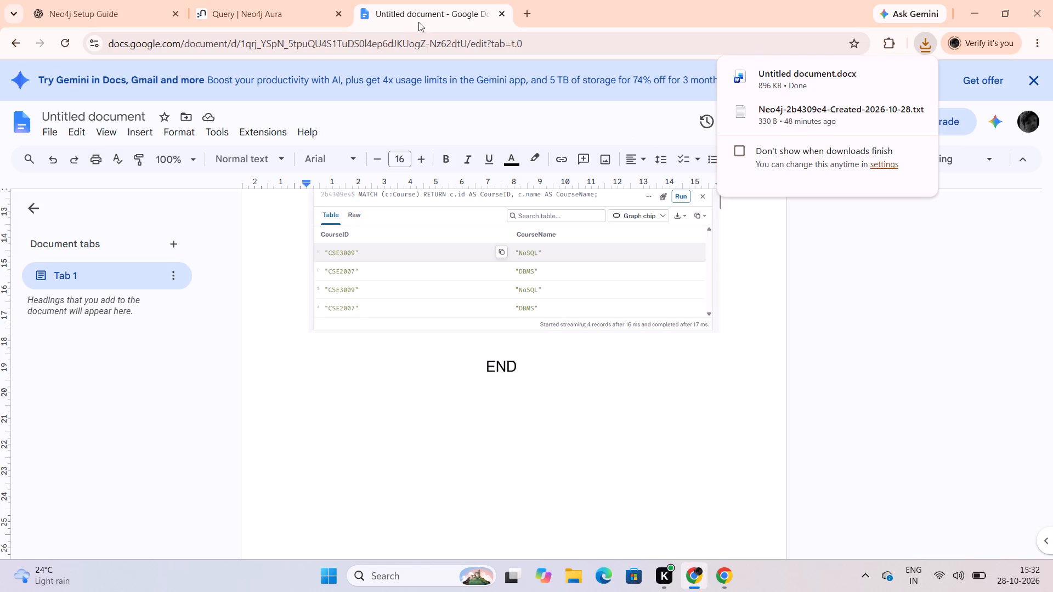
Back in Chrome, close the Untitled document and the Neo4j Aura Query pages, leaving the Neo4j Setup Guide chat open.
left_click(502, 14)
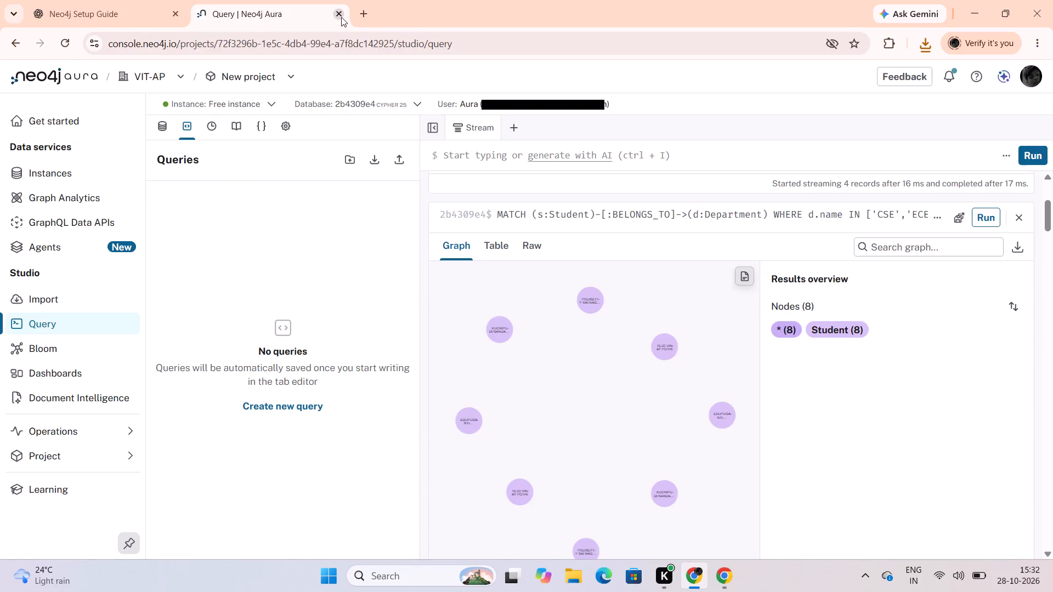
left_click(341, 15)
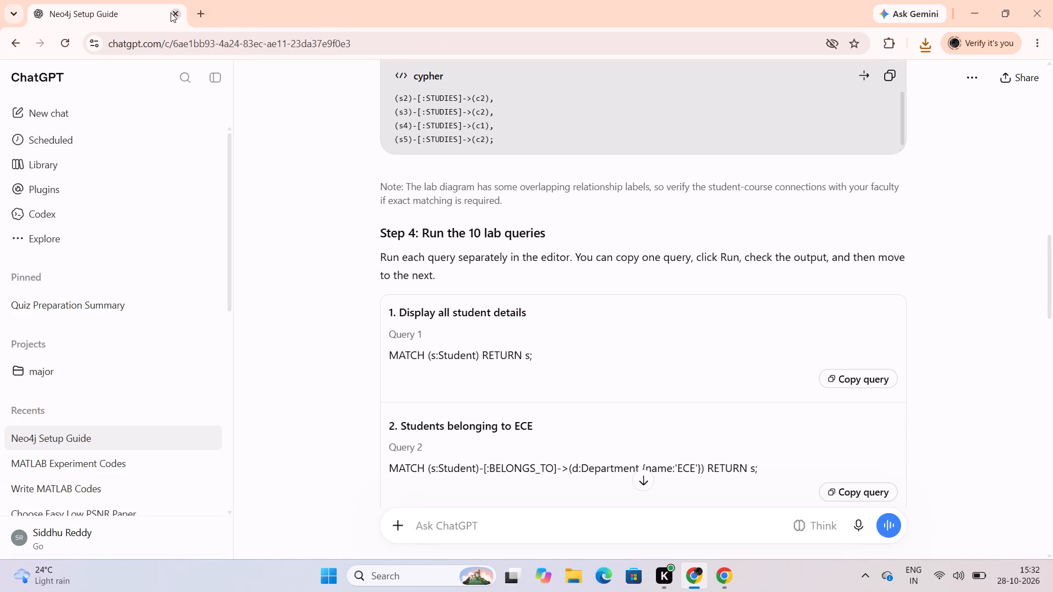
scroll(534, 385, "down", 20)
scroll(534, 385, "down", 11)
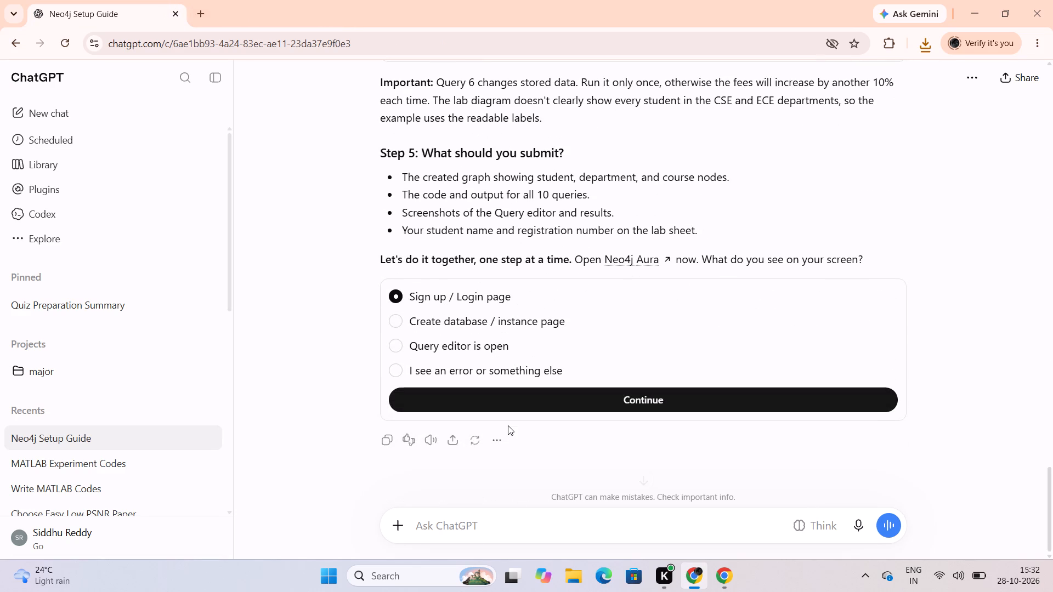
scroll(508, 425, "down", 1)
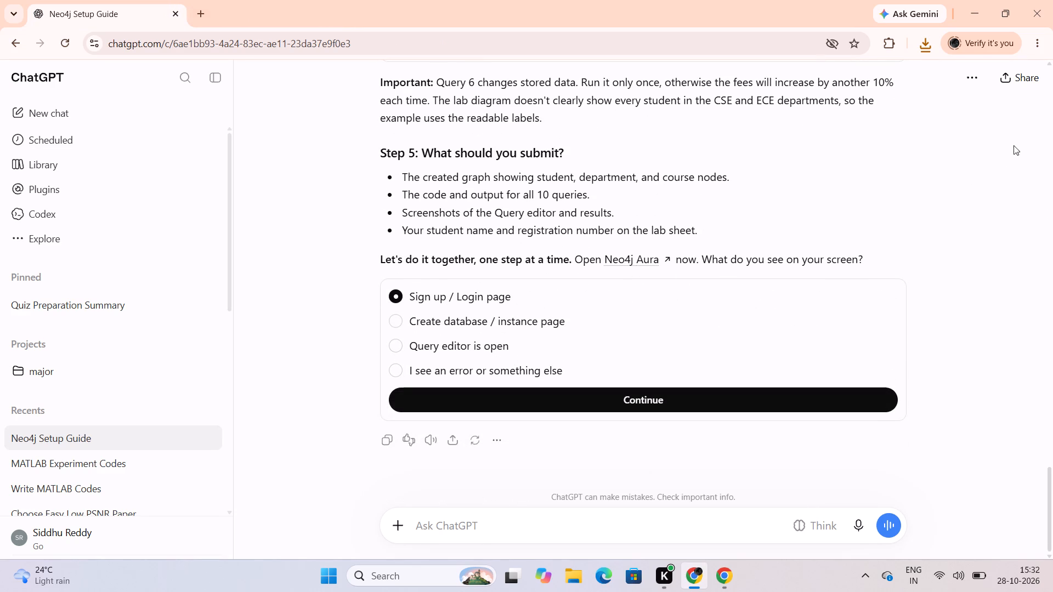
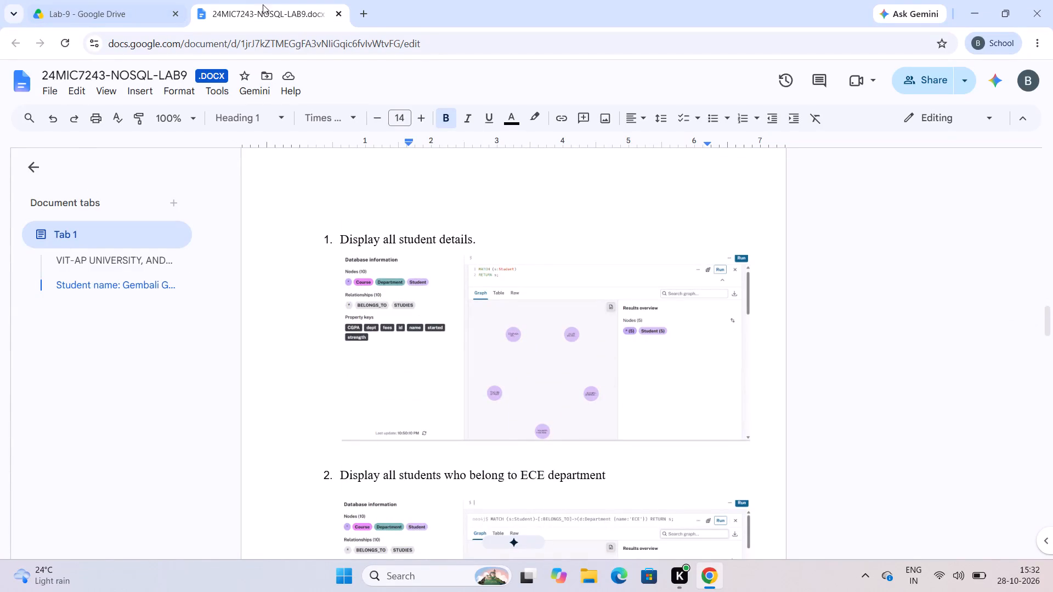
Close the other student's NOSQL-LAB9 Word document and the open PDF preview to return to the Lab-9 Drive folder.
left_click(335, 14)
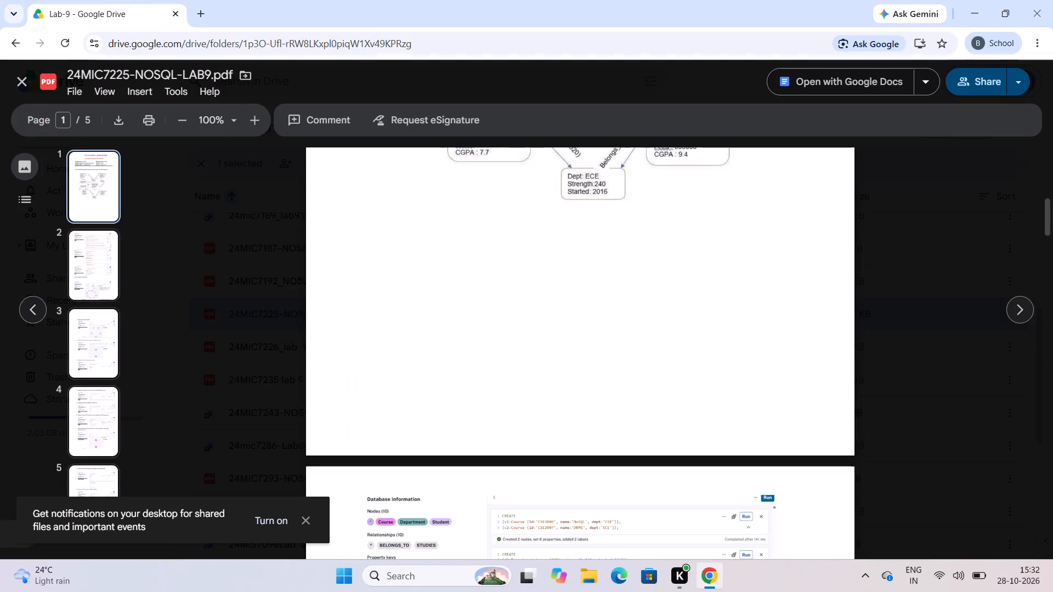
left_click(16, 80)
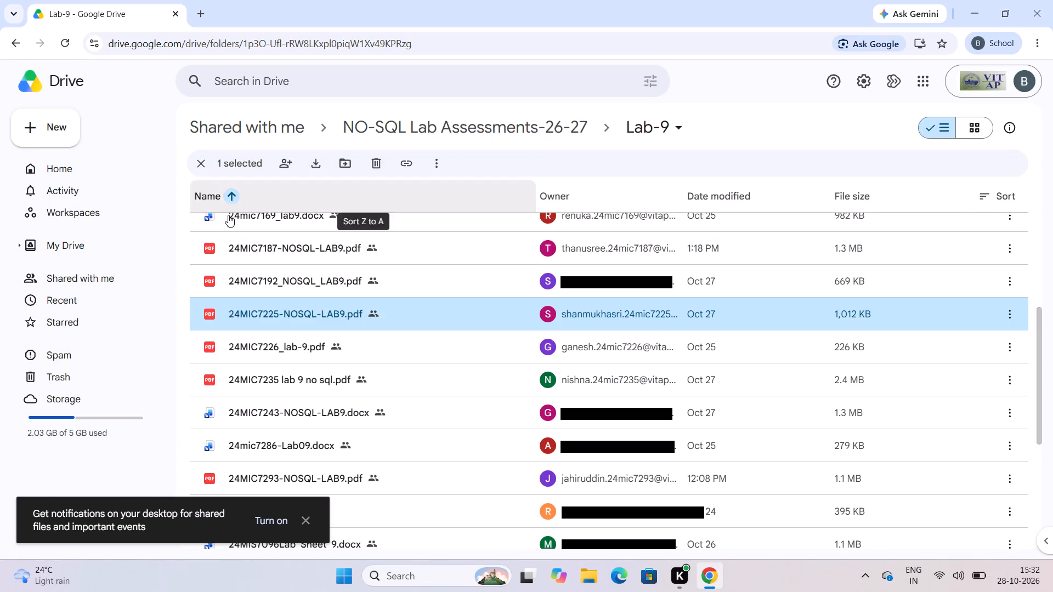
Upload the renamed _LAB_9 Word report from Downloads to the shared Lab-9 folder.
left_click(70, 135)
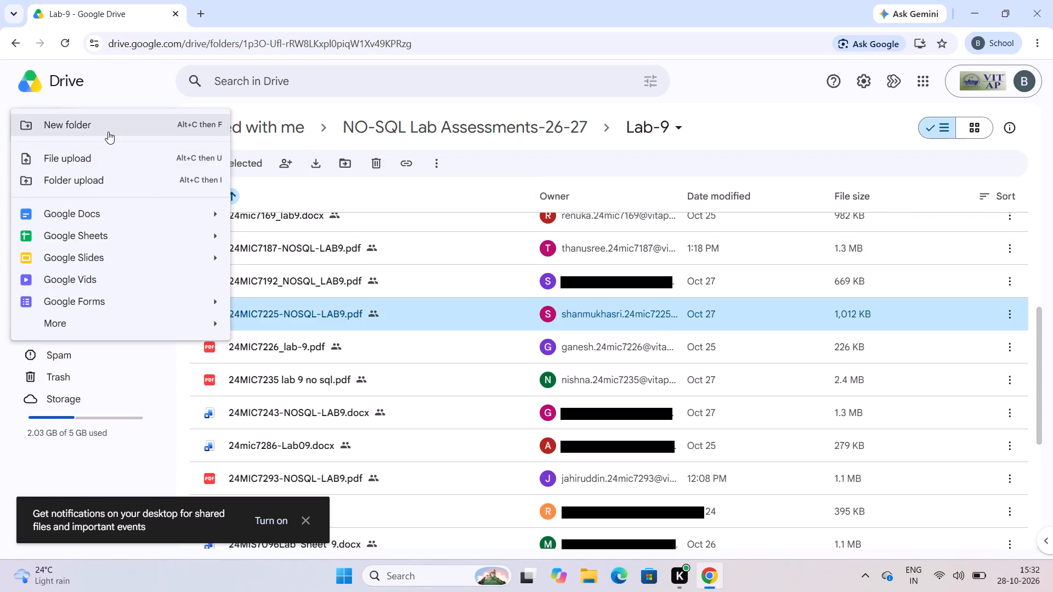
left_click(100, 167)
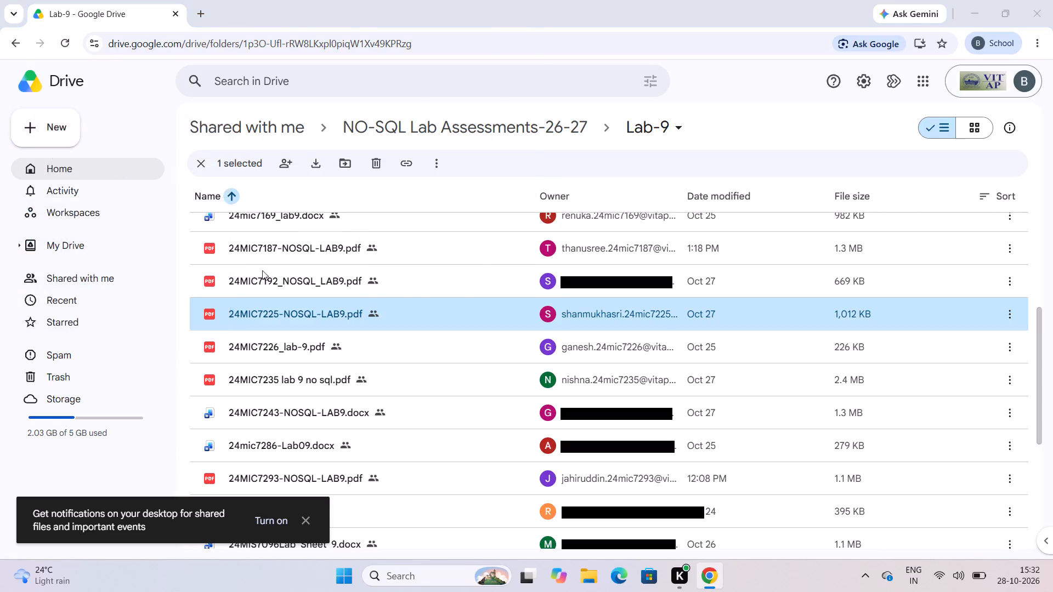
left_click(223, 128)
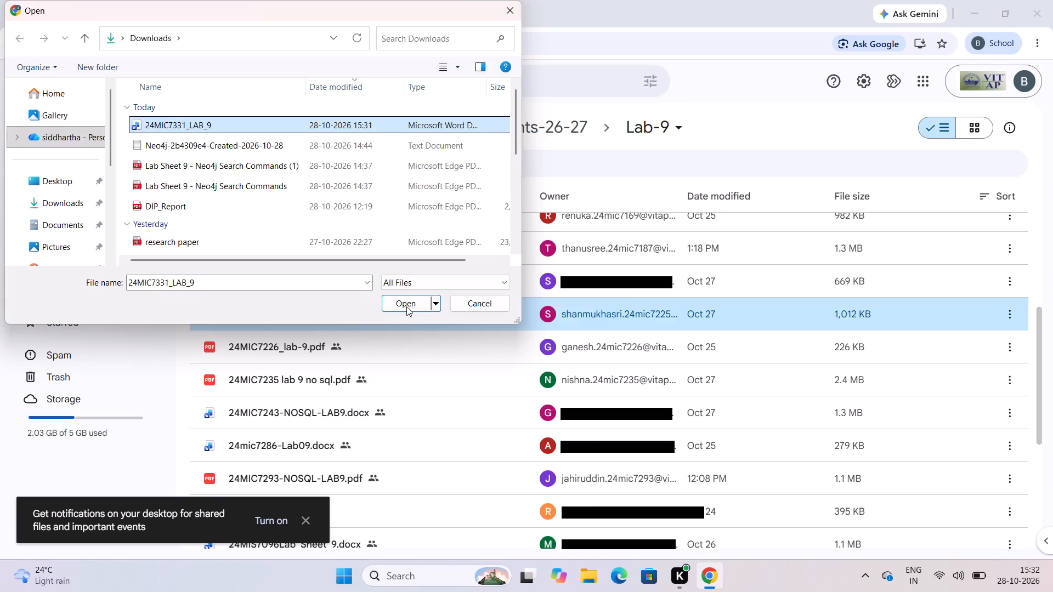
left_click(405, 299)
Look through the Lab-9 folder's file list for the newly uploaded report.
scroll(431, 423, "up", 5)
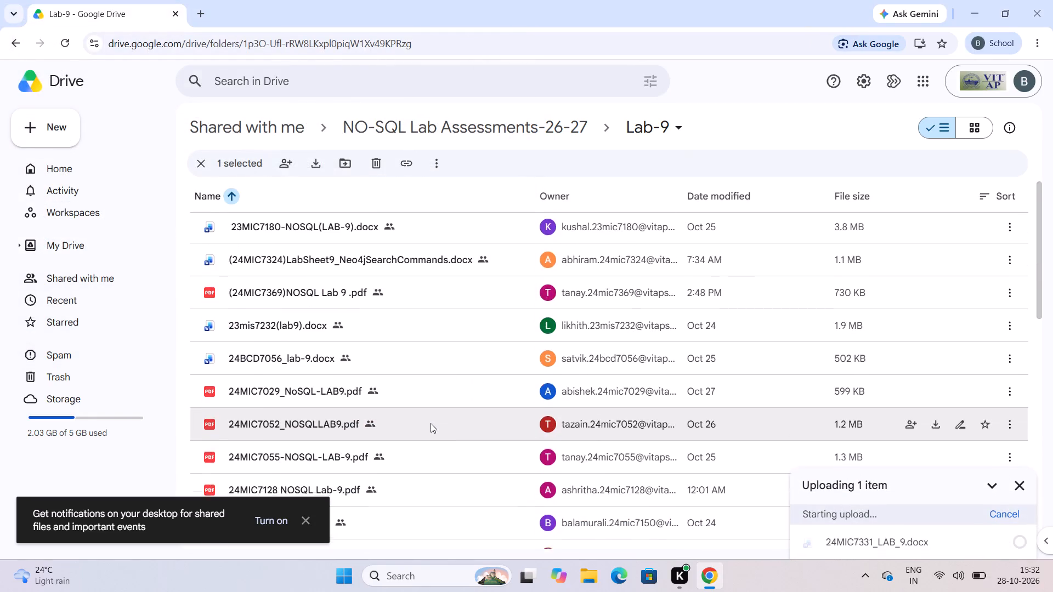
scroll(431, 423, "up", 9)
scroll(430, 421, "down", 8)
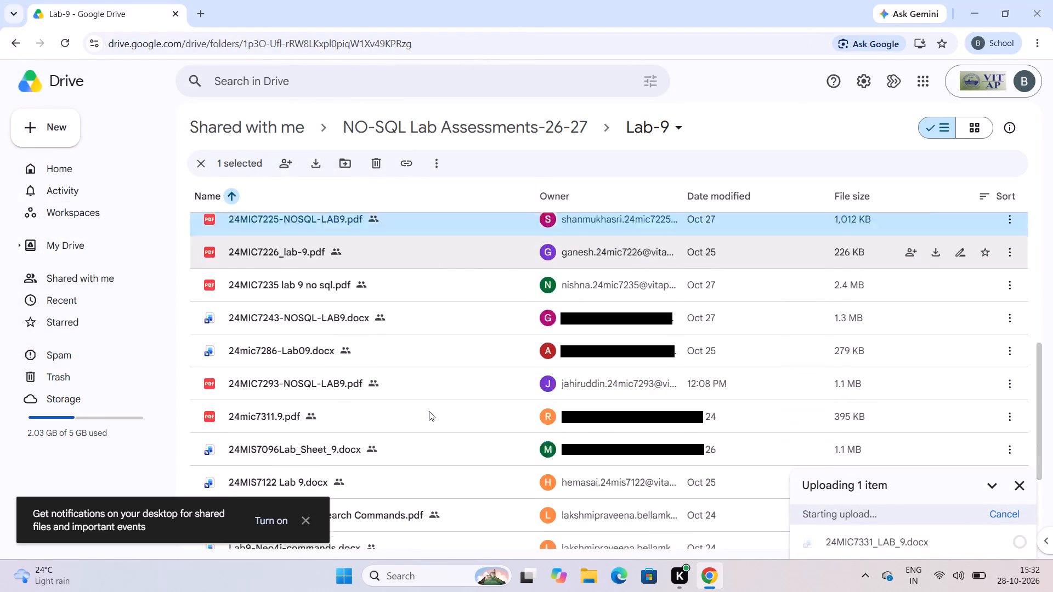
scroll(429, 411, "down", 8)
scroll(428, 411, "up", 7)
scroll(428, 409, "down", 11)
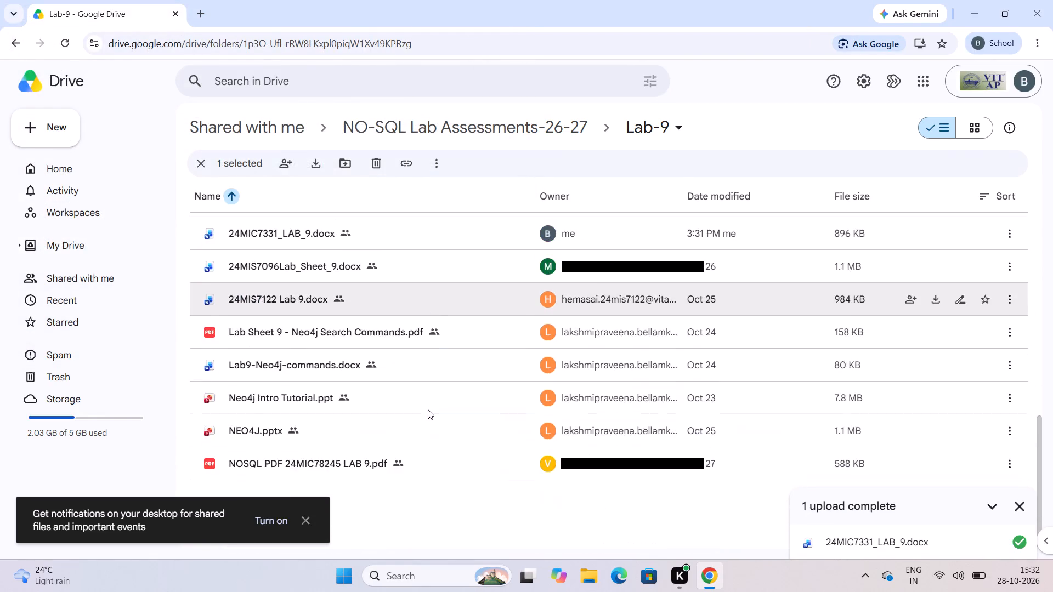
scroll(428, 409, "down", 4)
scroll(427, 408, "up", 1)
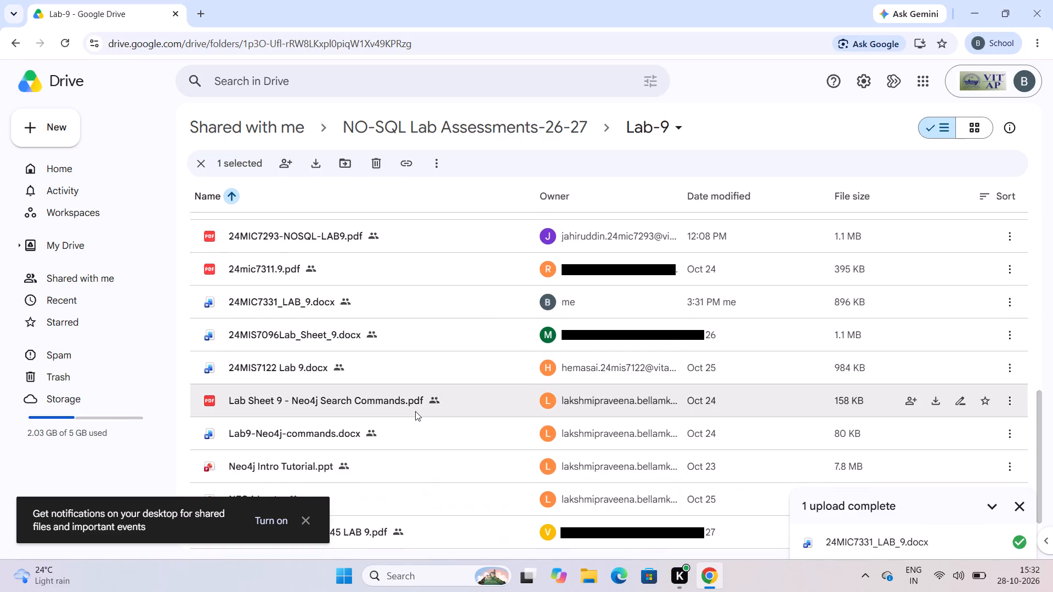
scroll(414, 412, "up", 3)
scroll(414, 412, "down", 1)
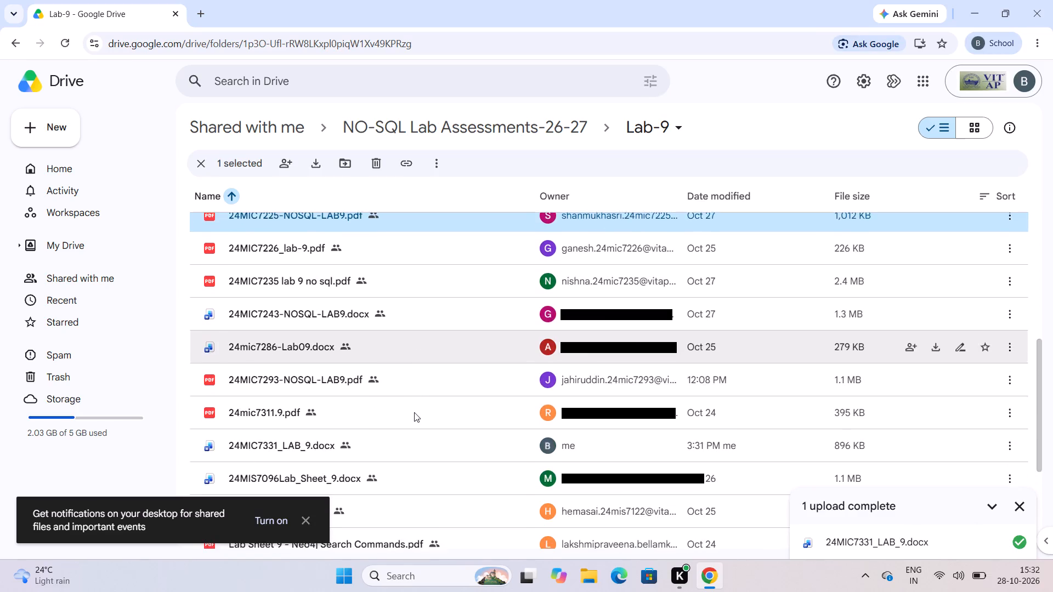
Open the uploaded _LAB_9 report, check its pages from the title through the END line, and close it.
double_click(403, 439)
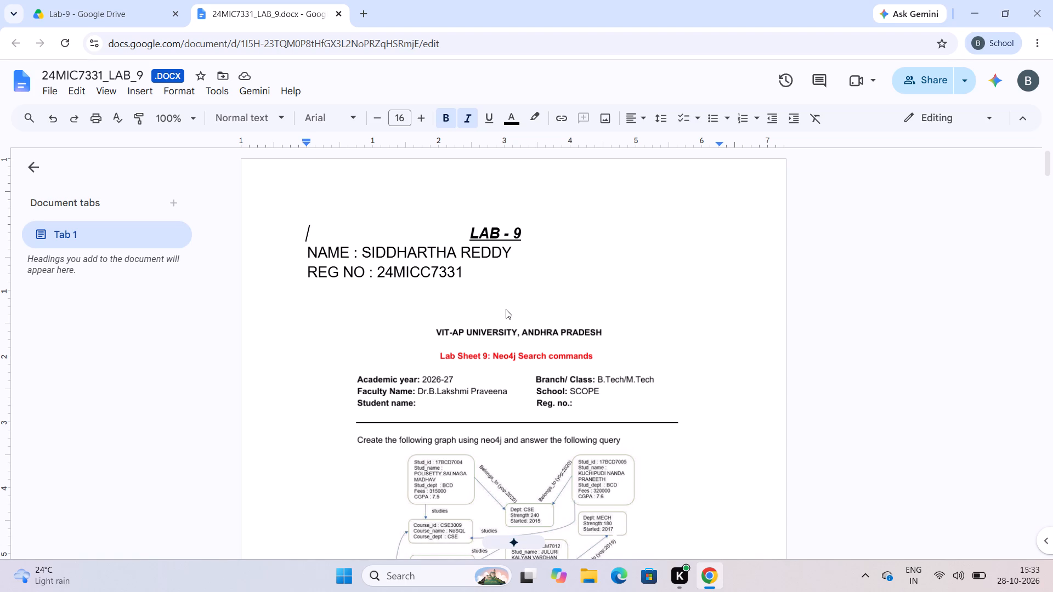
scroll(386, 153, "down", 2)
scroll(416, 203, "down", 1)
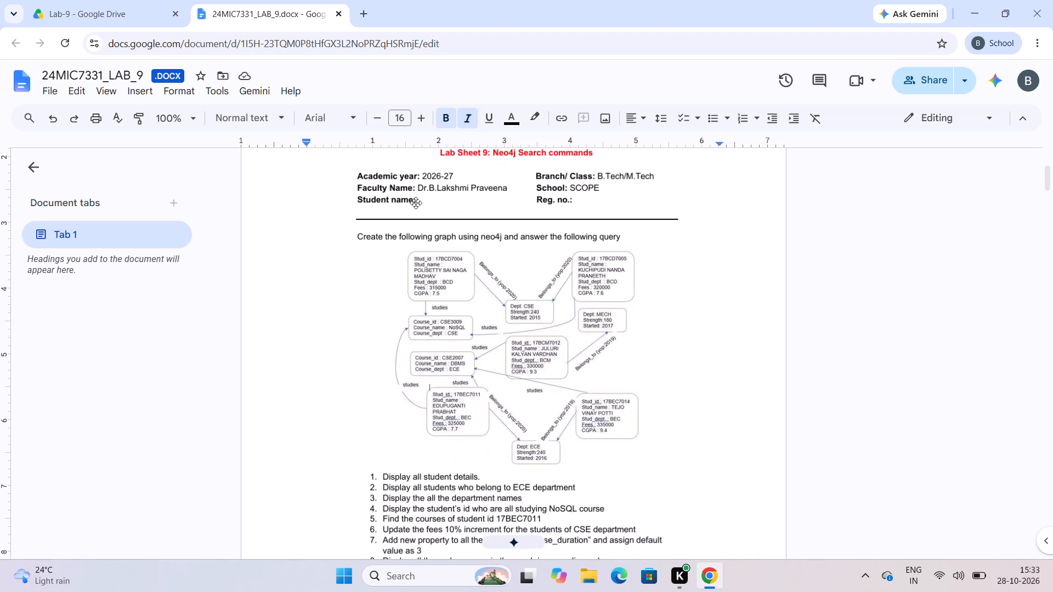
scroll(416, 205, "down", 9)
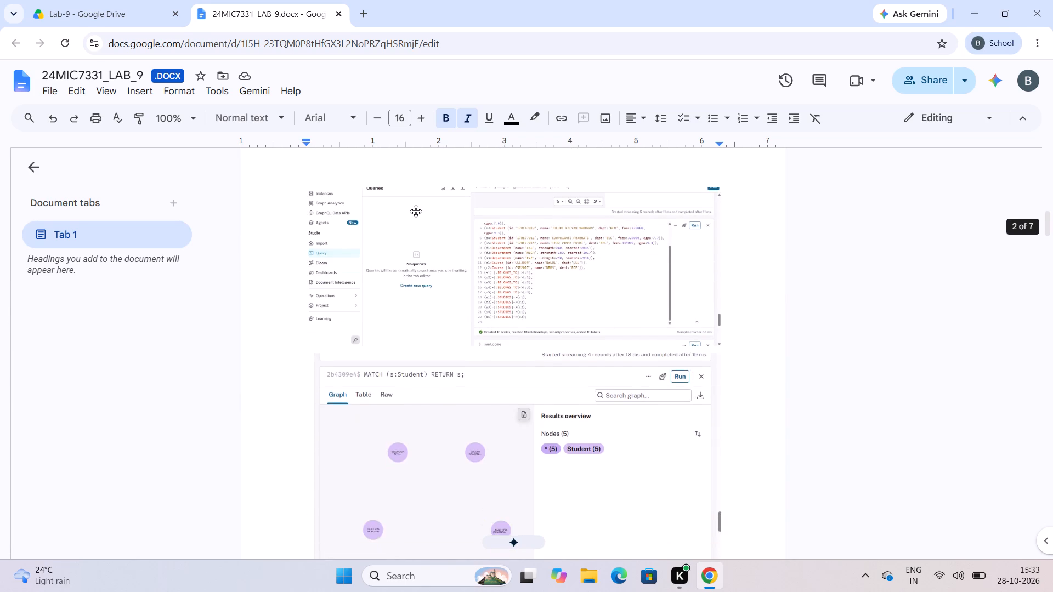
scroll(416, 211, "down", 12)
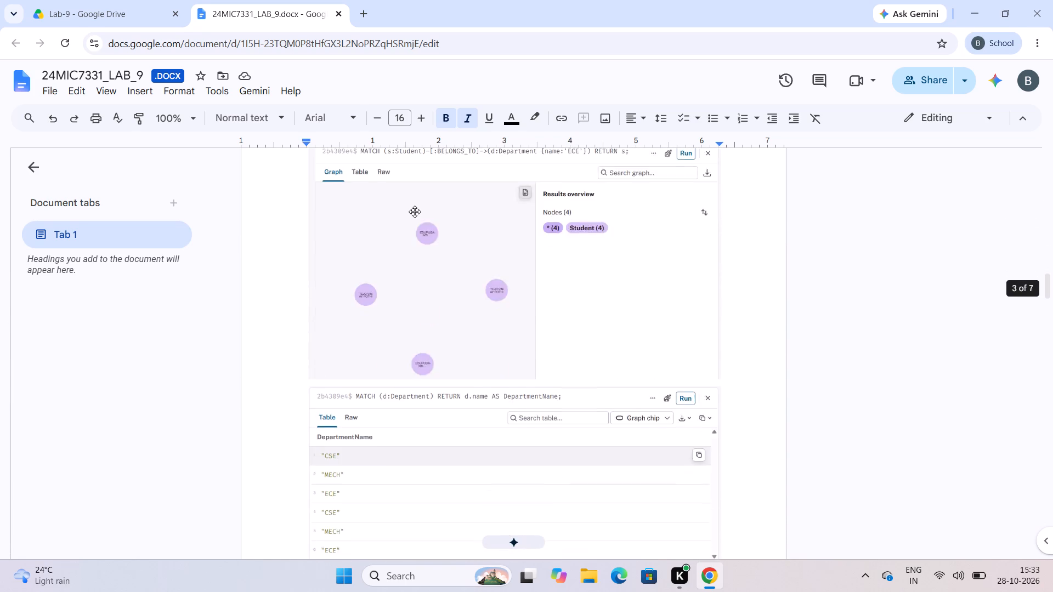
scroll(415, 212, "down", 17)
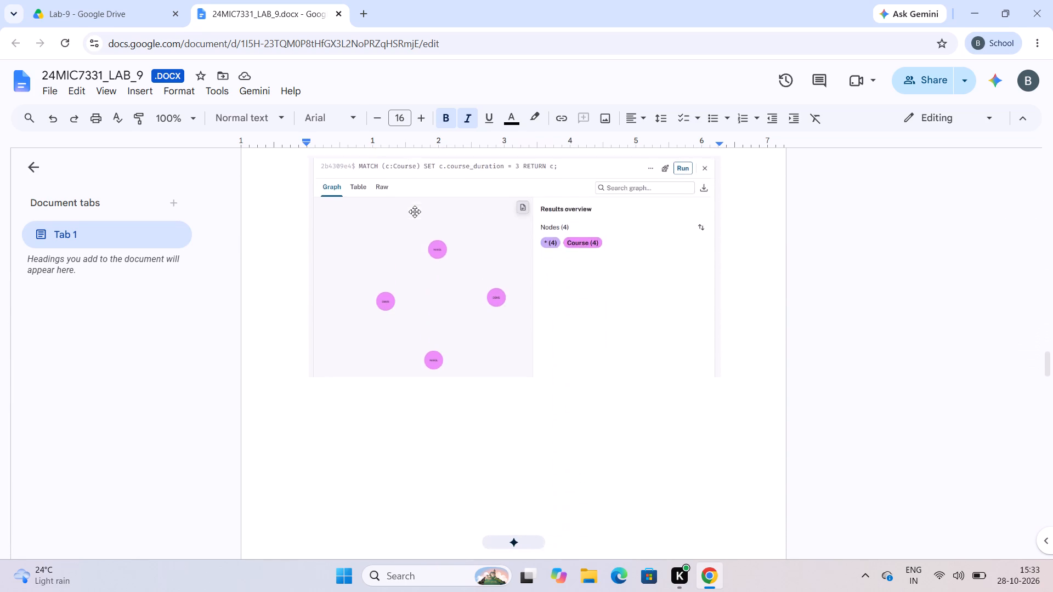
scroll(416, 210, "down", 20)
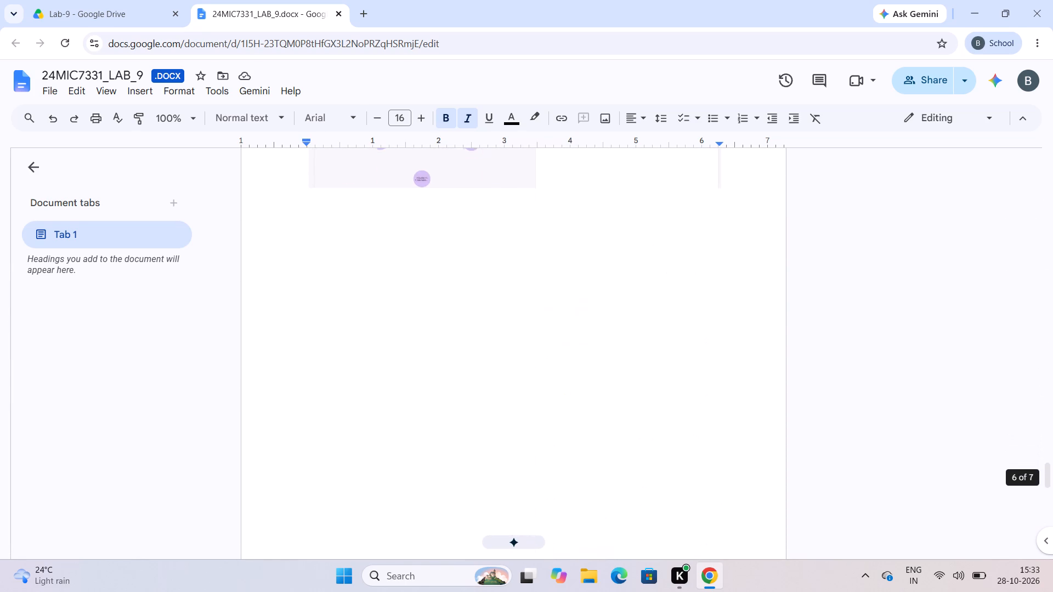
scroll(418, 209, "down", 12)
scroll(402, 210, "down", 10)
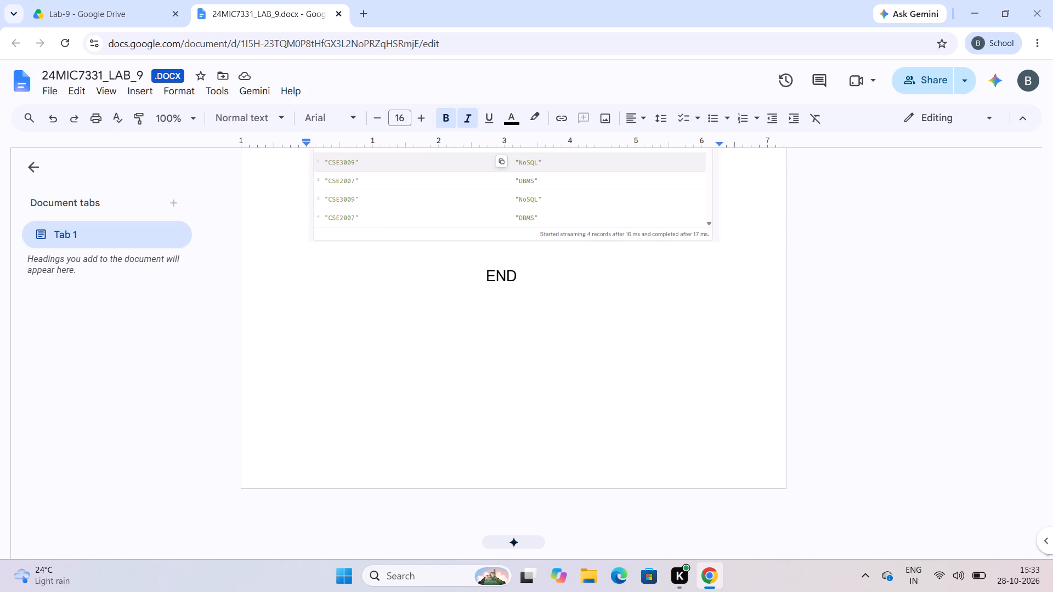
scroll(421, 243, "up", 4)
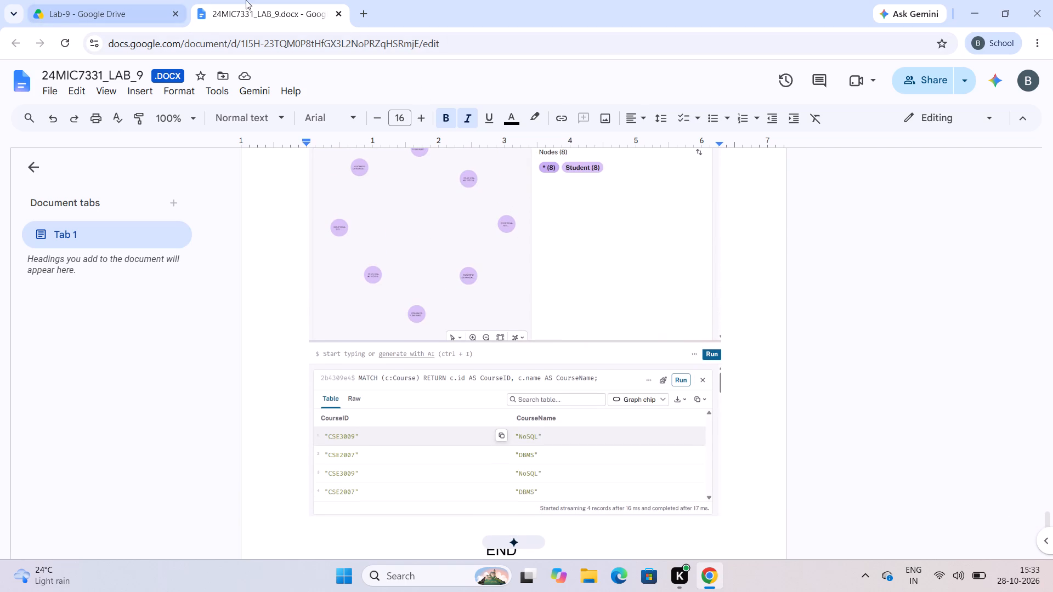
left_click(338, 12)
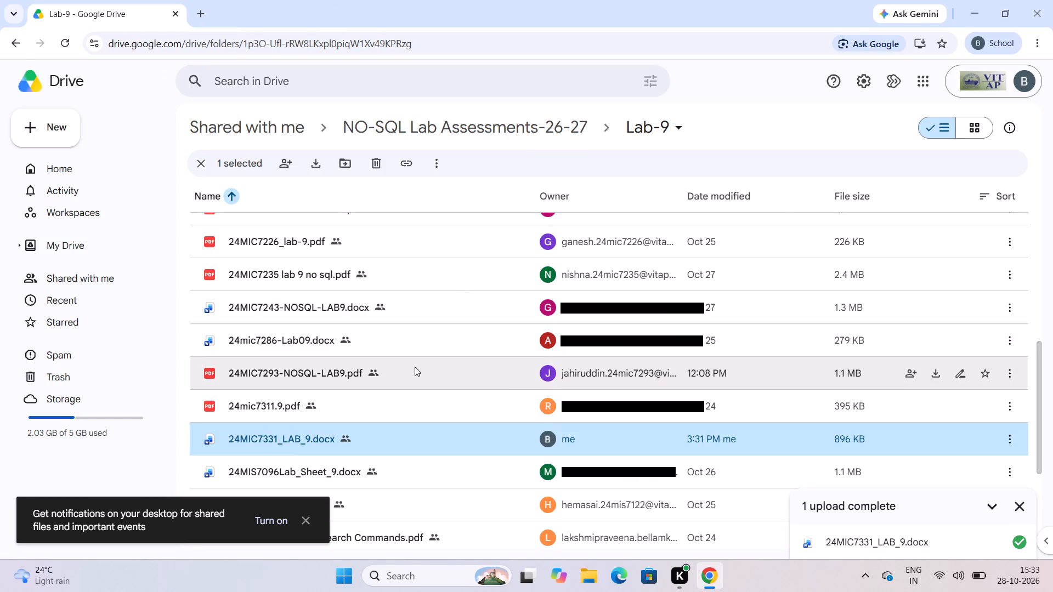
Preview the PDF submission listed just before the uploaded report and read it through to the Lab-9 details table on the last page.
double_click(418, 412)
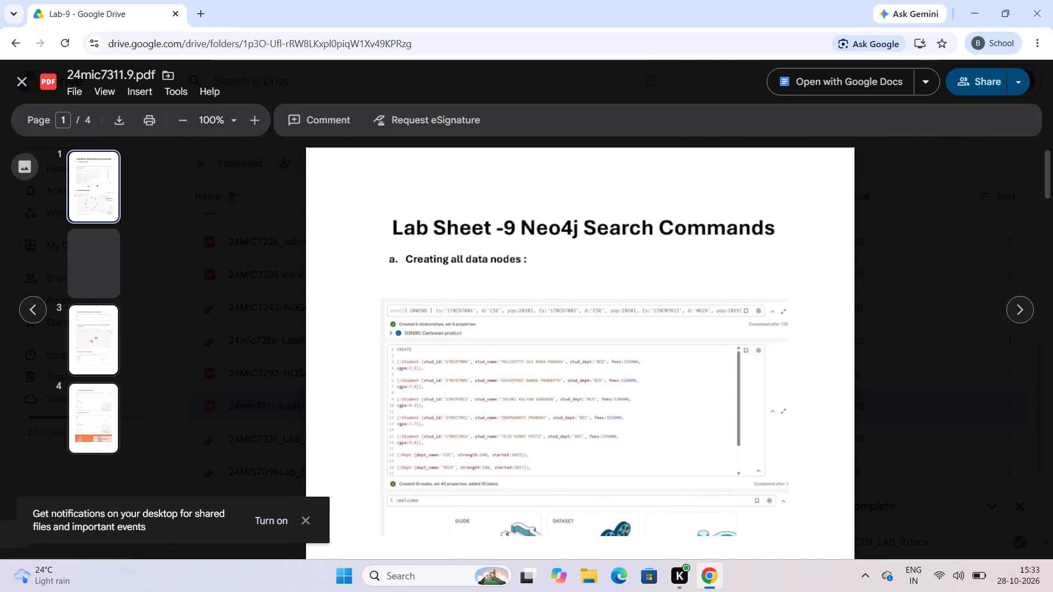
scroll(369, 394, "down", 4)
scroll(468, 400, "down", 1)
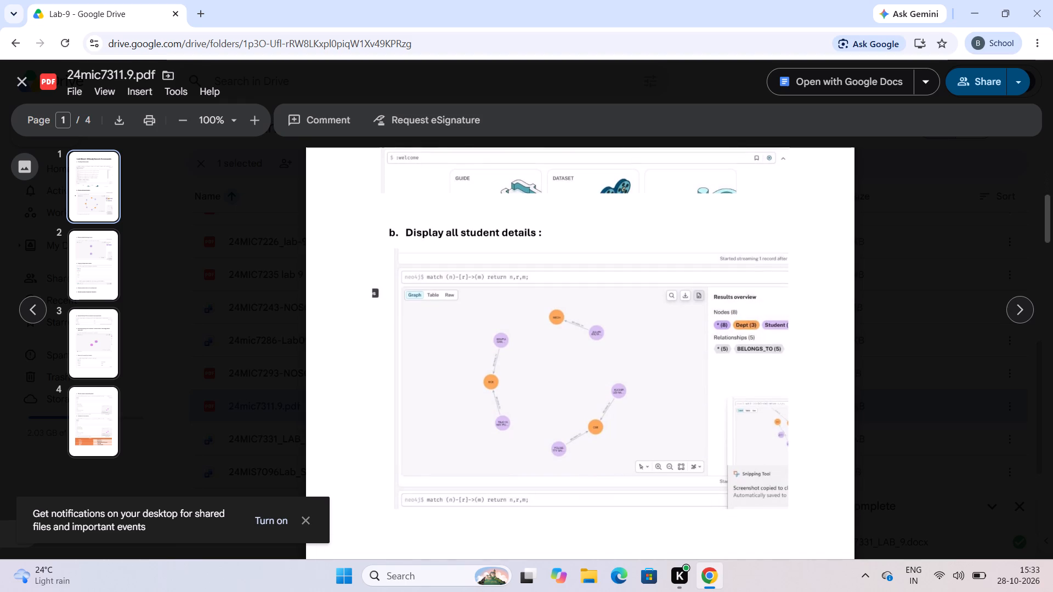
scroll(499, 414, "down", 5)
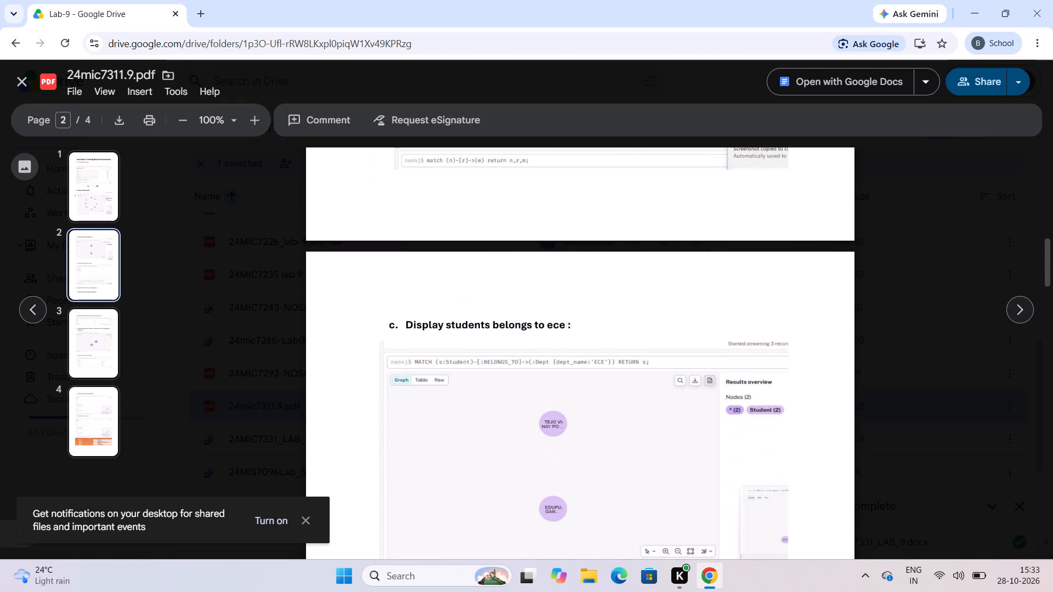
scroll(501, 415, "down", 2)
scroll(501, 415, "up", 5)
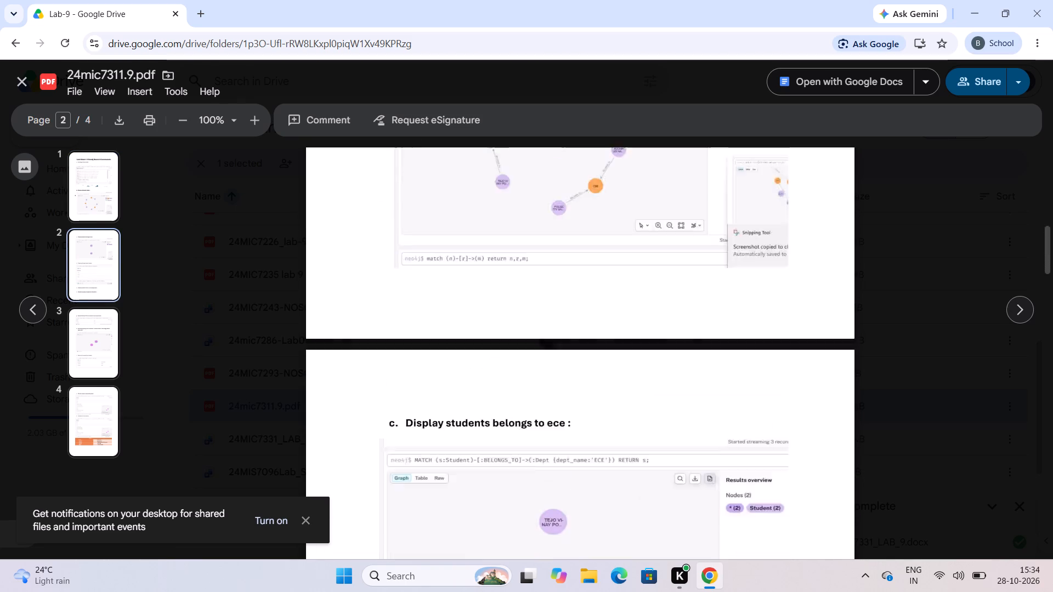
scroll(501, 415, "up", 5)
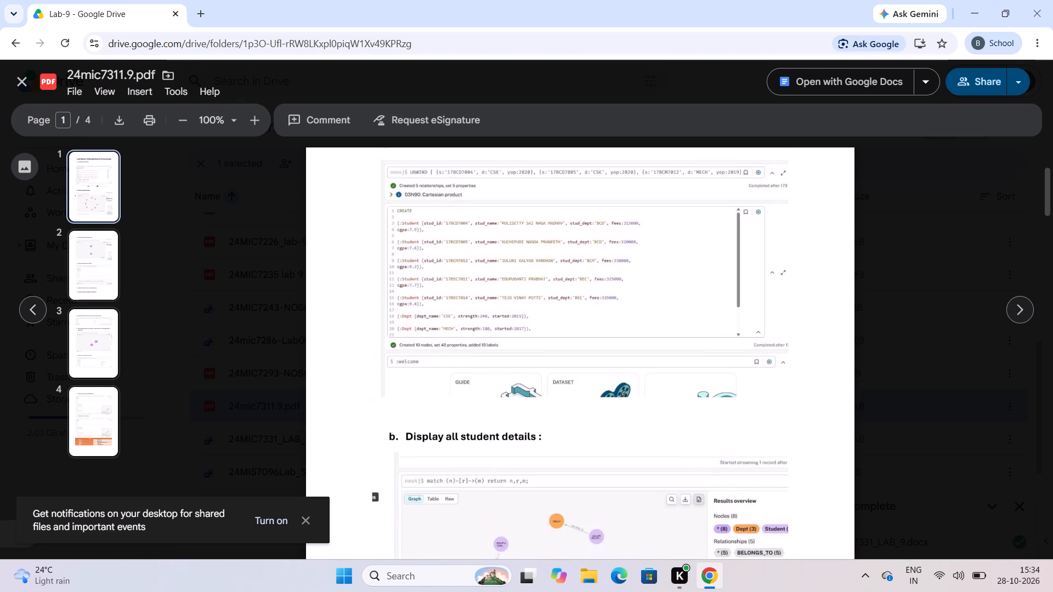
scroll(501, 415, "up", 4)
scroll(501, 414, "down", 13)
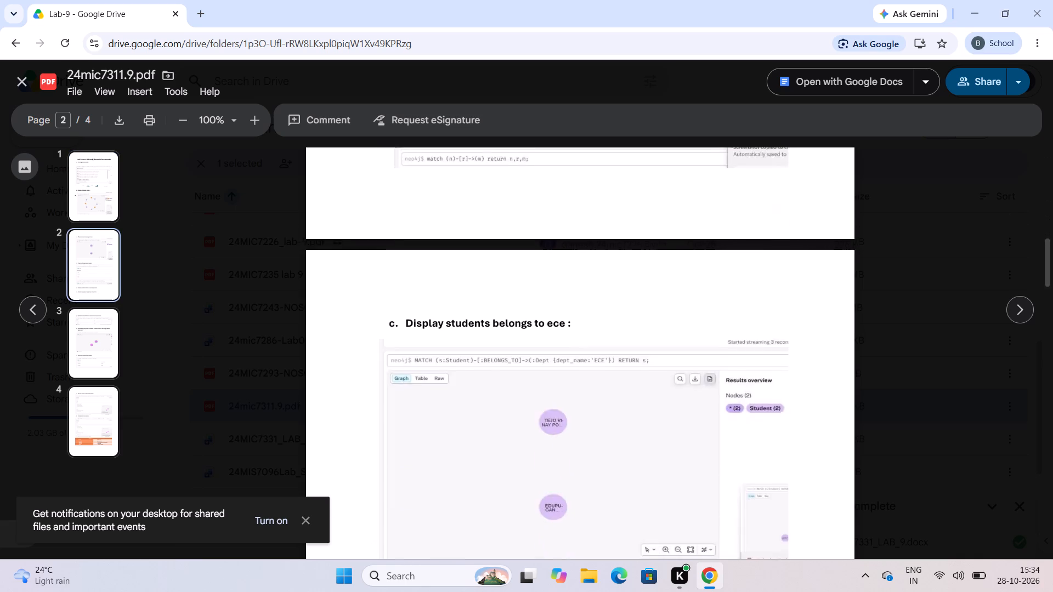
scroll(501, 414, "down", 18)
scroll(501, 414, "down", 5)
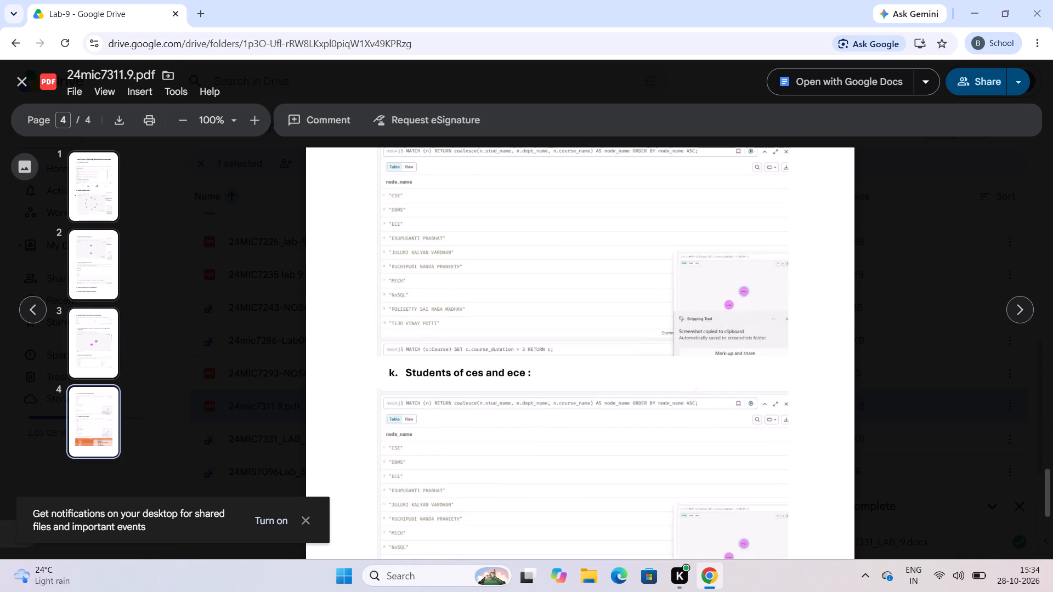
scroll(501, 414, "down", 9)
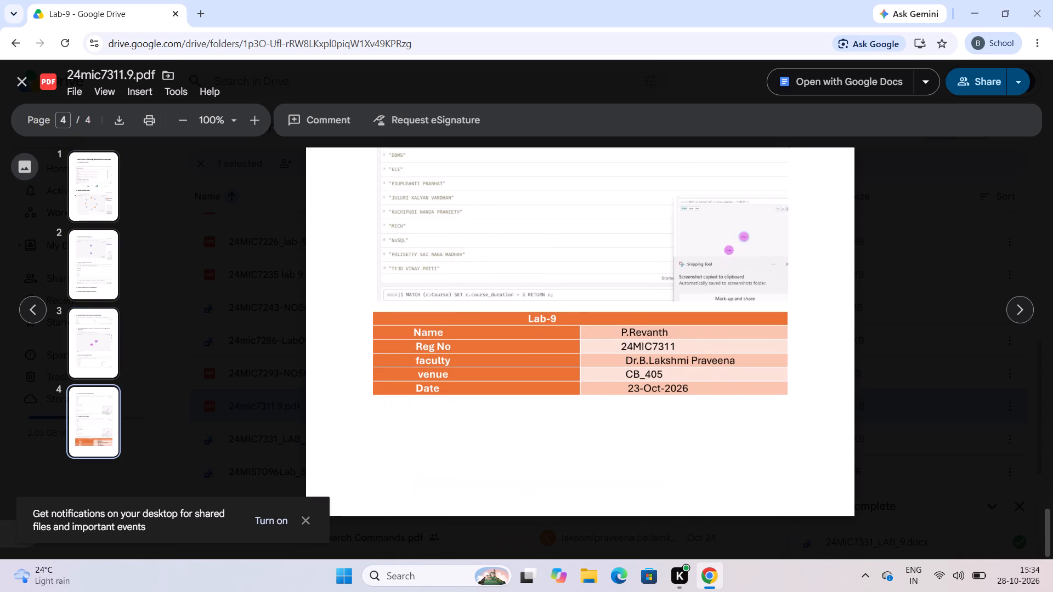
scroll(501, 414, "down", 1)
Go back through the PDF submission's answers from the last page to the Lab Sheet -9 title, examining the queries and screenshots.
scroll(501, 414, "up", 5)
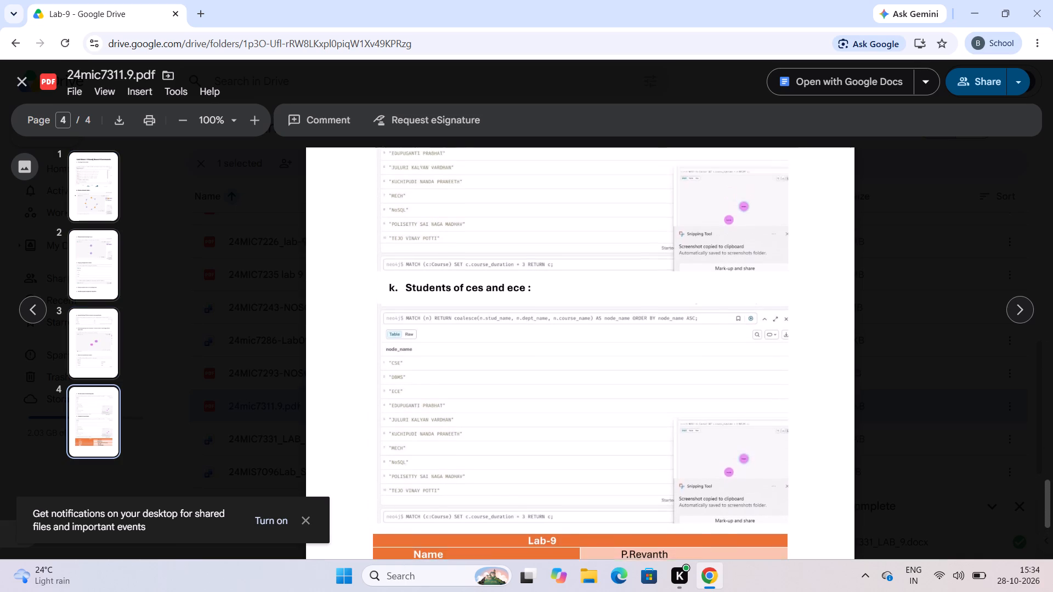
scroll(501, 414, "up", 7)
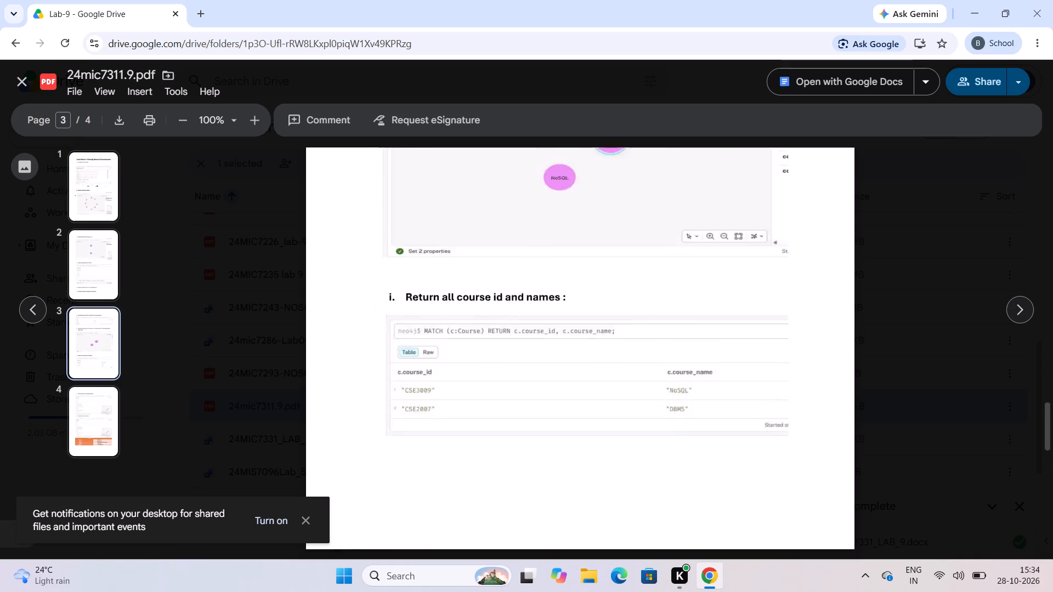
scroll(491, 408, "up", 3)
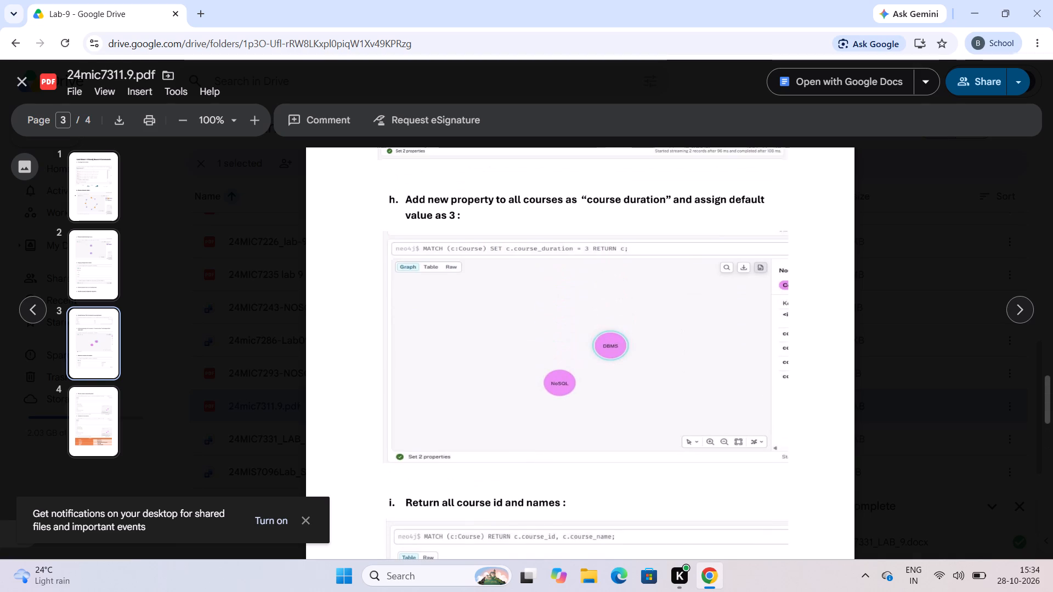
scroll(510, 392, "up", 4)
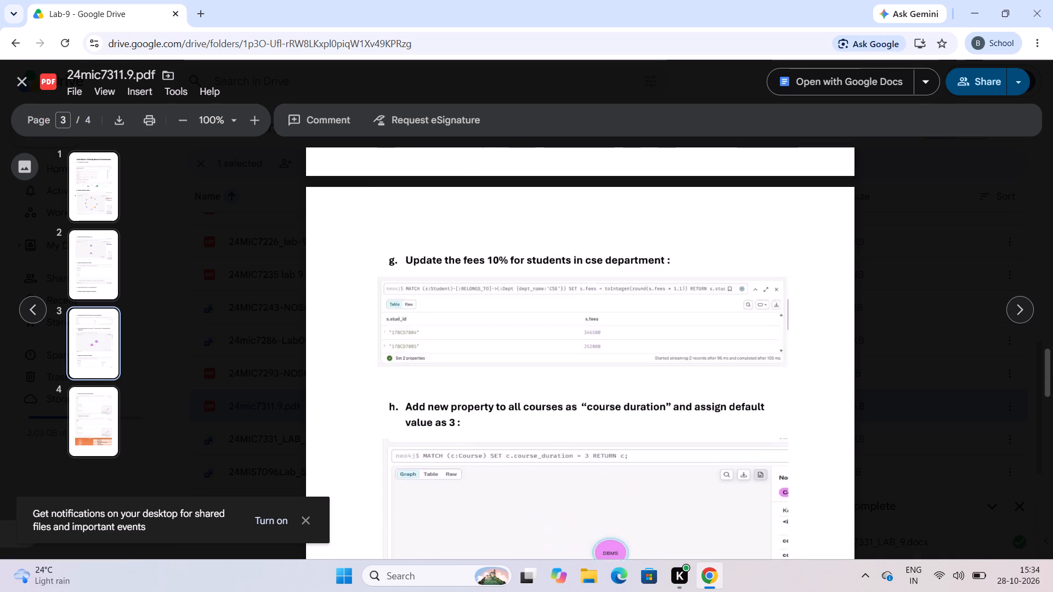
scroll(513, 390, "up", 4)
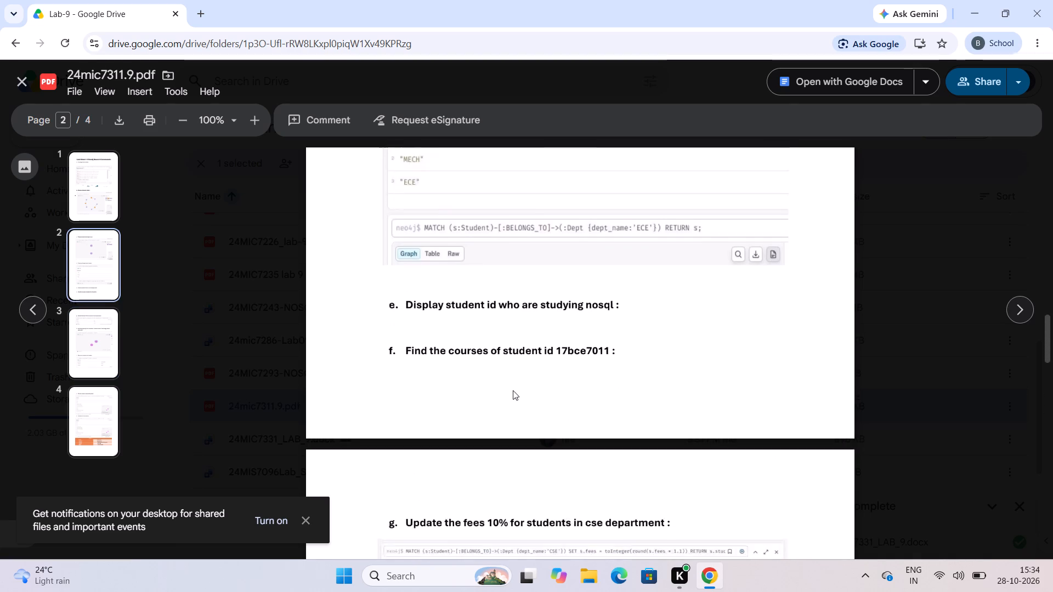
scroll(513, 390, "up", 8)
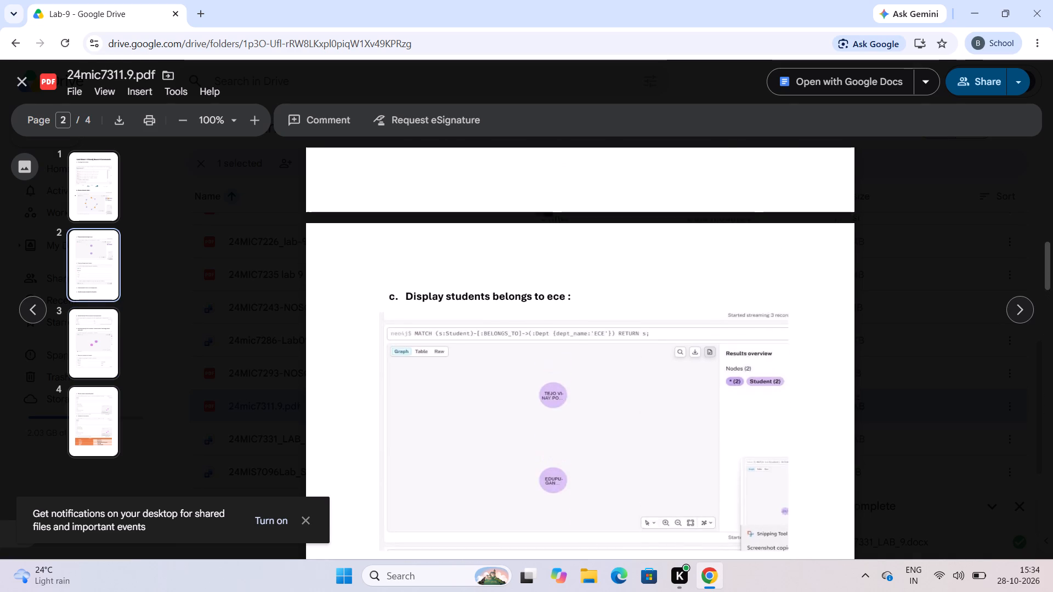
scroll(514, 388, "up", 10)
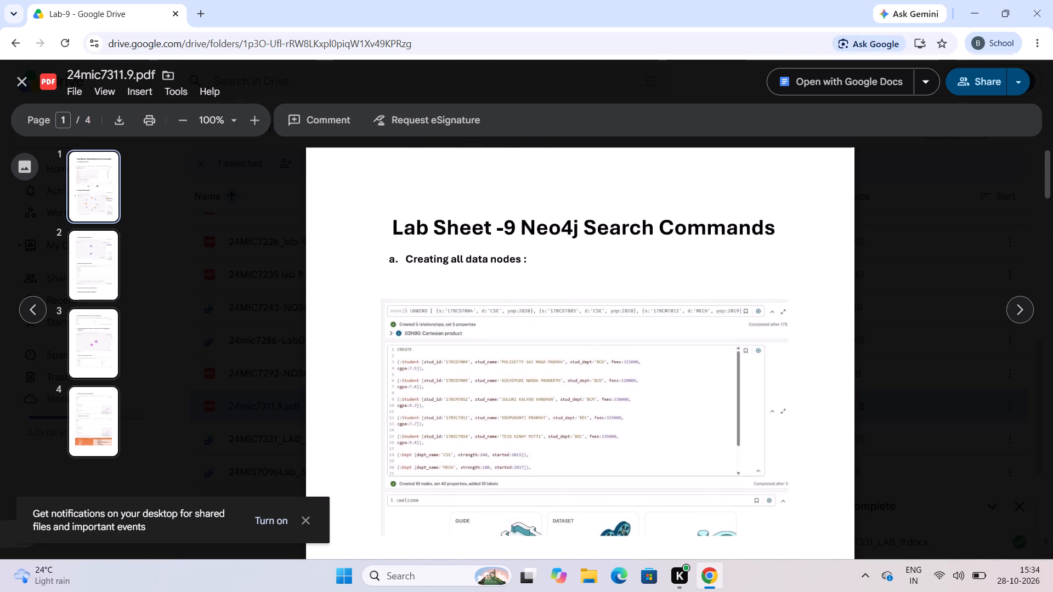
scroll(516, 386, "up", 4)
Reread the PDF submission's answers from item b, the student details, onward to item g, the CSE fee update.
scroll(516, 386, "down", 5)
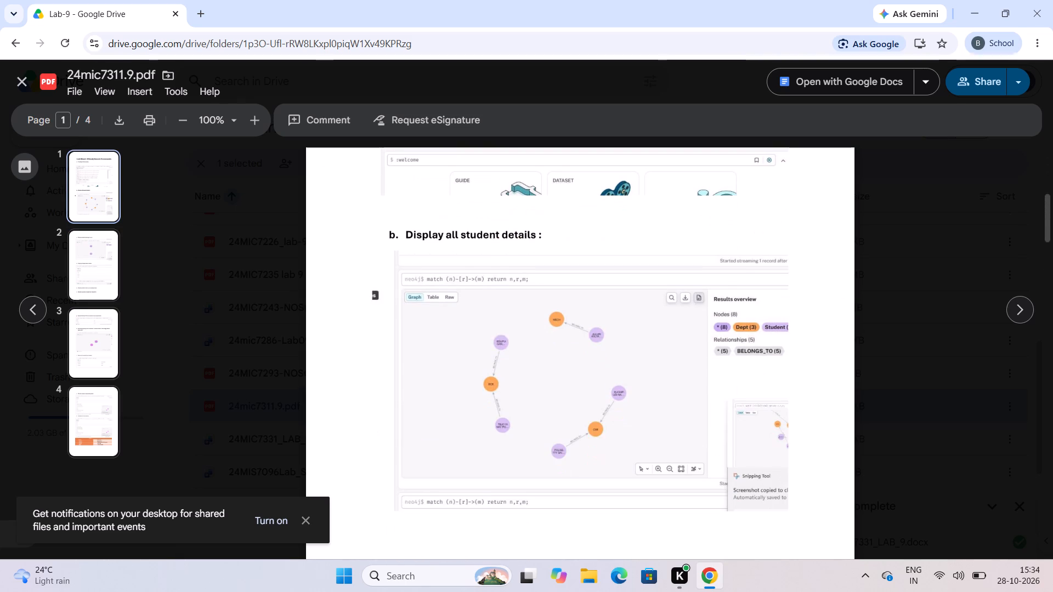
scroll(516, 386, "down", 2)
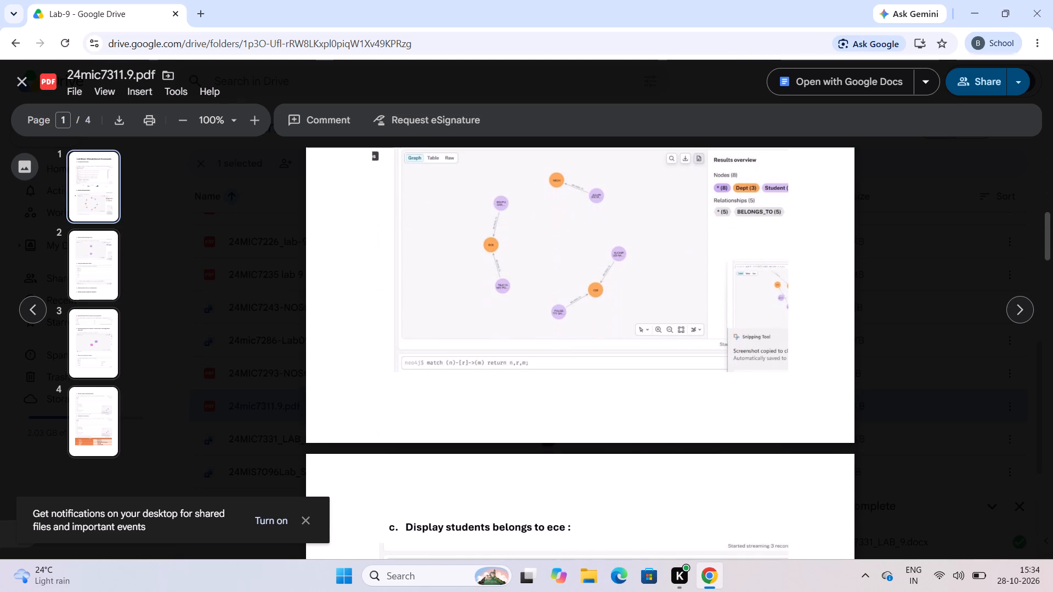
scroll(513, 387, "down", 10)
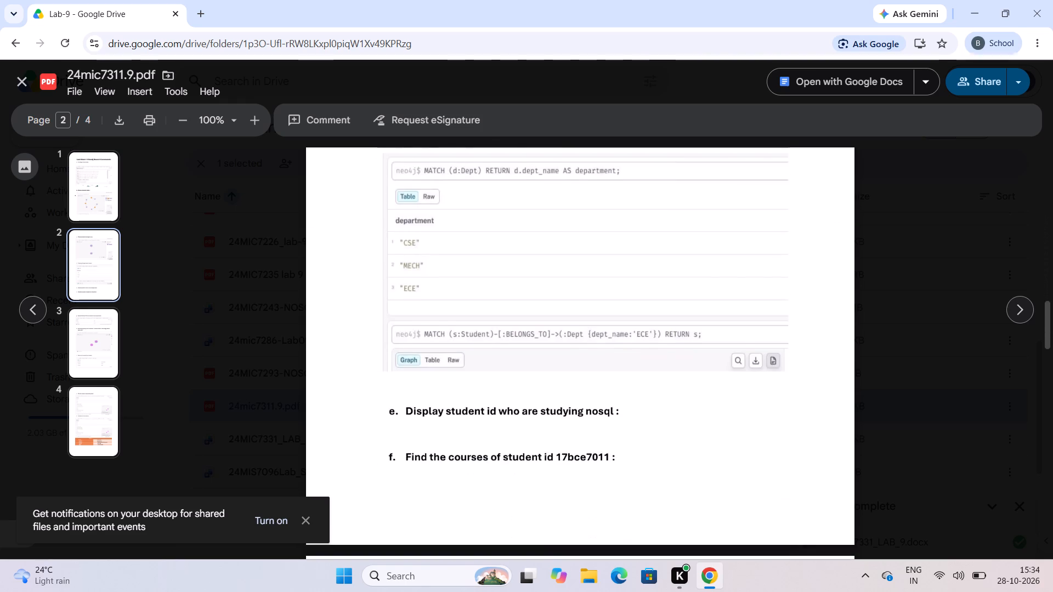
scroll(508, 395, "down", 4)
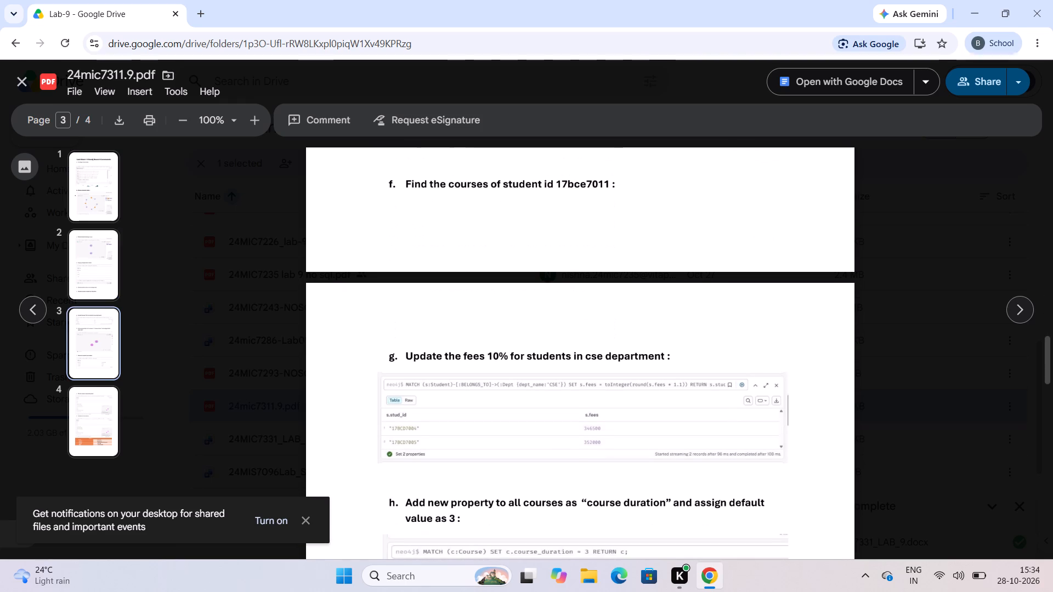